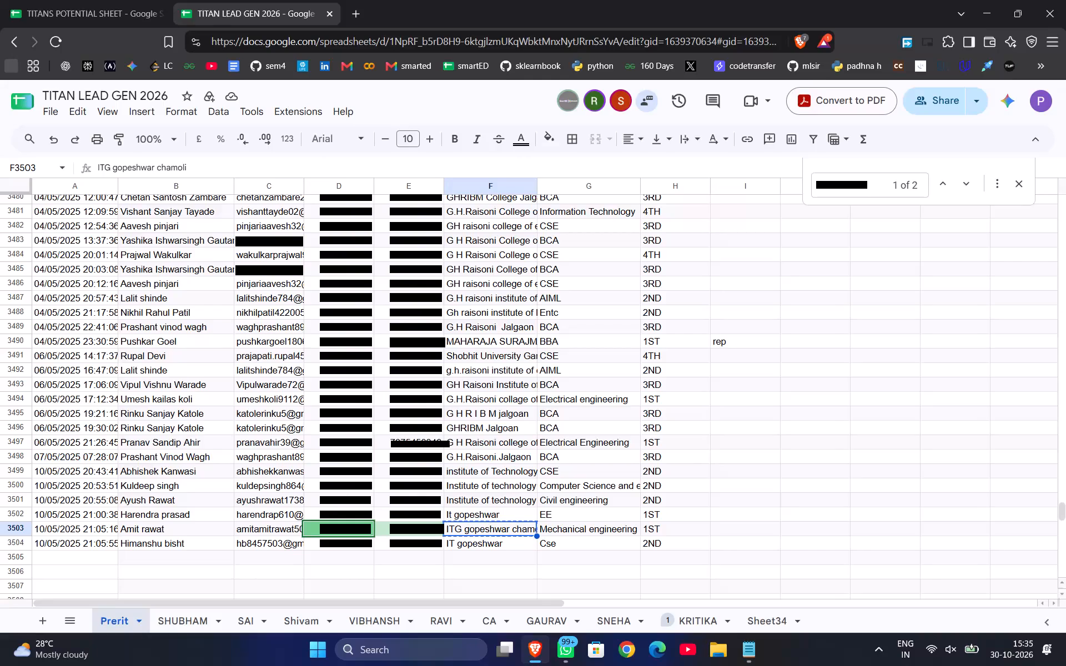
Select the column E contact entry in row 3501 of the Prerit sheet.
{"action": "left_click", "coordinate": [395, 502]}
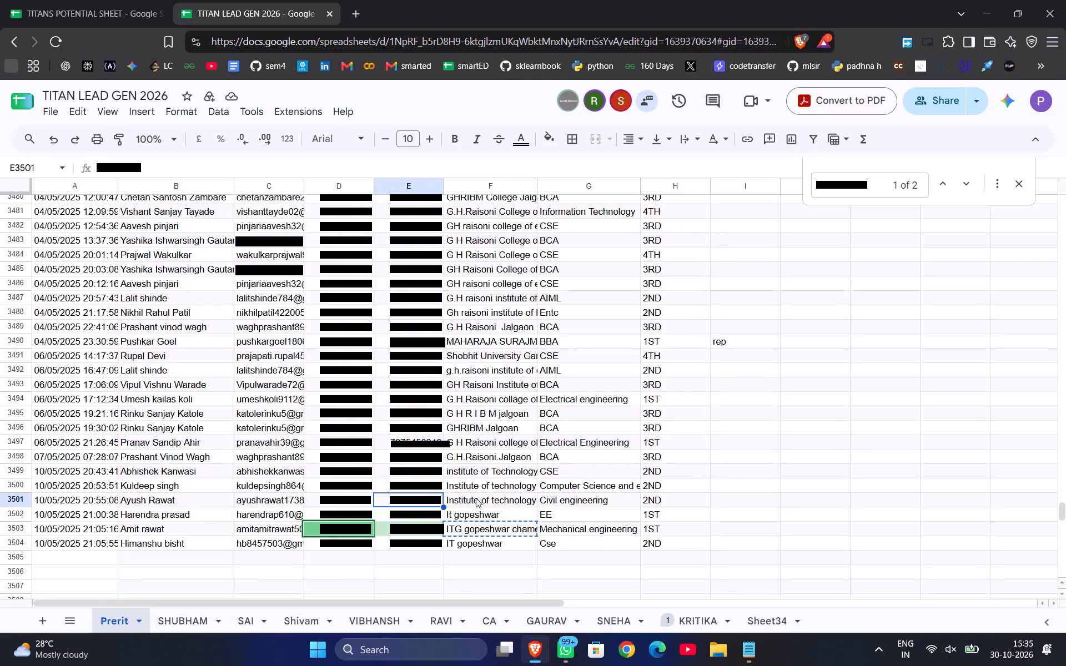
Select the column I cell in row 3503 of the Prerit sheet.
{"action": "left_click", "coordinate": [743, 529]}
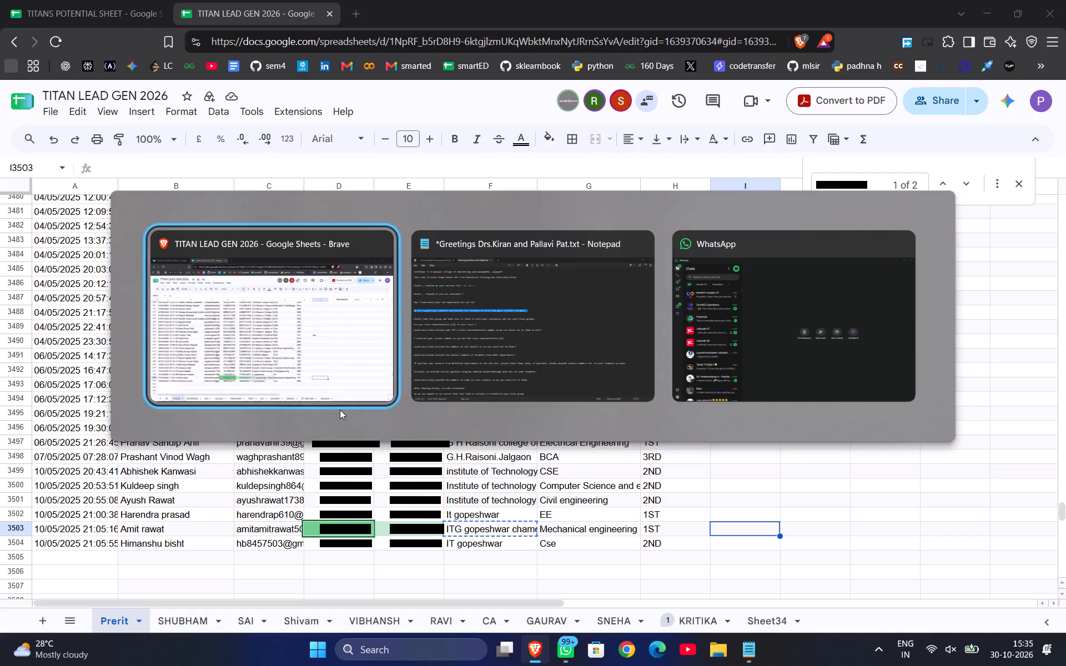
Open a Google Chrome window.
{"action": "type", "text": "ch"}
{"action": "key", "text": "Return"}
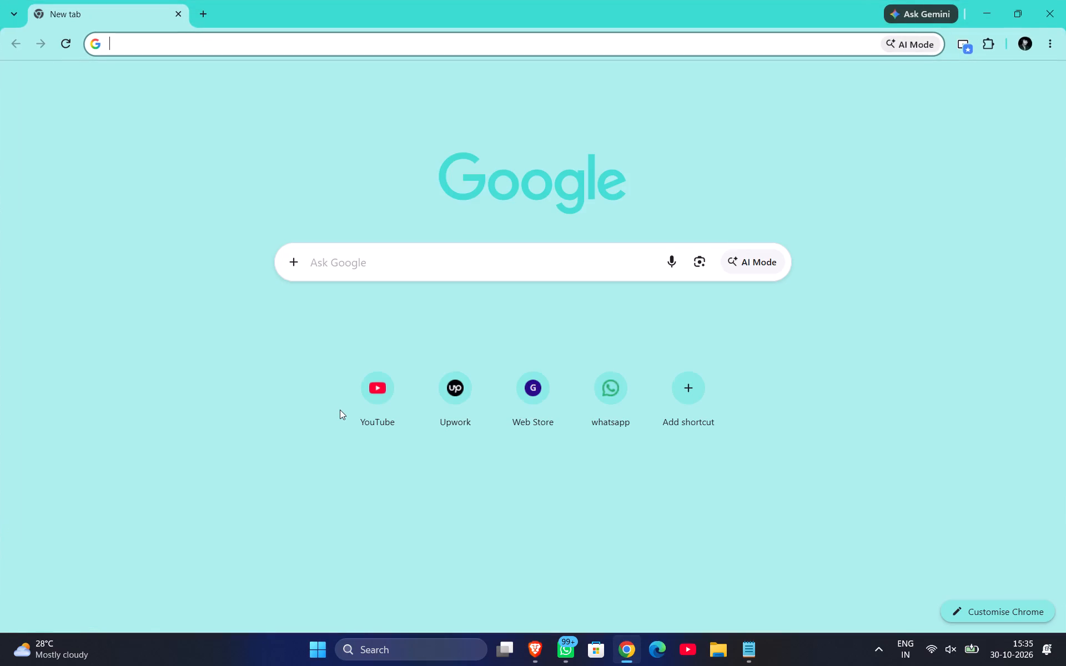
Switch from Google Chrome to the WhatsApp window.
{"action": "scroll", "coordinate": [340, 410], "scroll_direction": "right", "scroll_amount": 1}
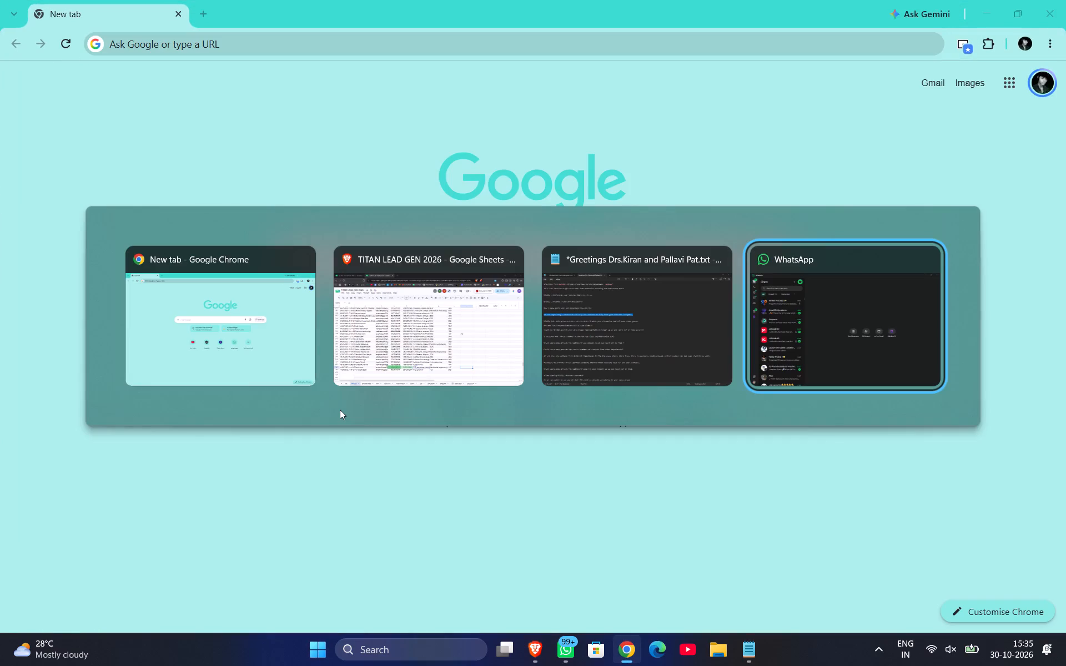
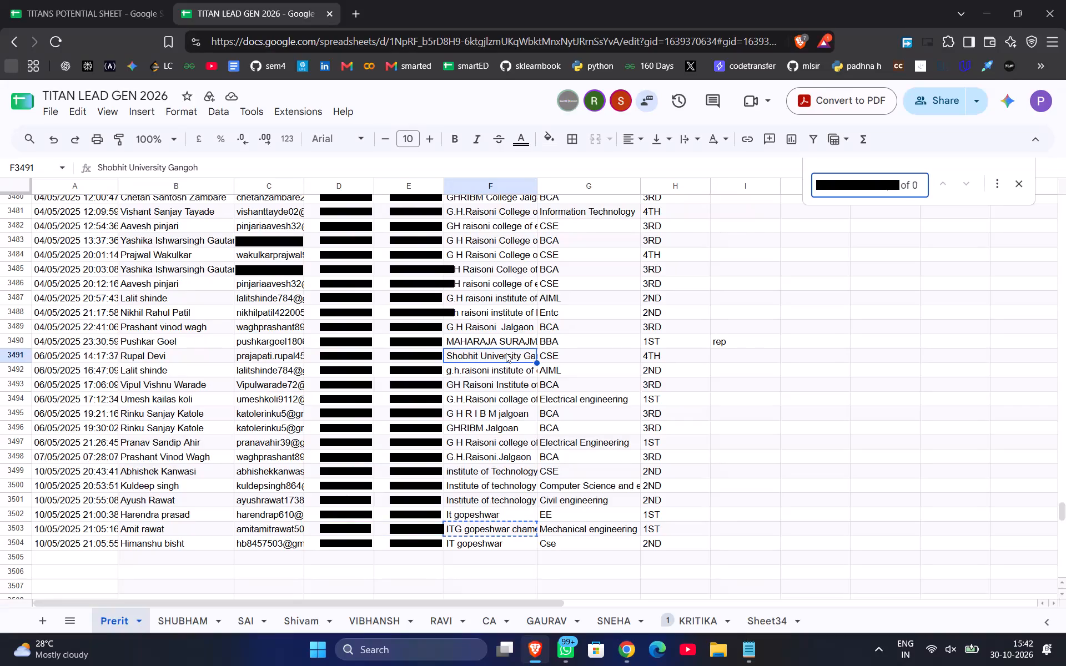
Shorten the search term by removing its inner space and leading prefix, and search the Prerit sheet for the trimmed contact number.
{"action": "key", "text": "ctrl+Left"}
{"action": "key", "text": "BackSpace"}
{"action": "key", "text": "ctrl+Left"}
{"action": "key", "text": "ctrl+shift+Left"}
{"action": "key", "text": "ctrl+shift+Left"}
{"action": "key", "text": "BackSpace"}
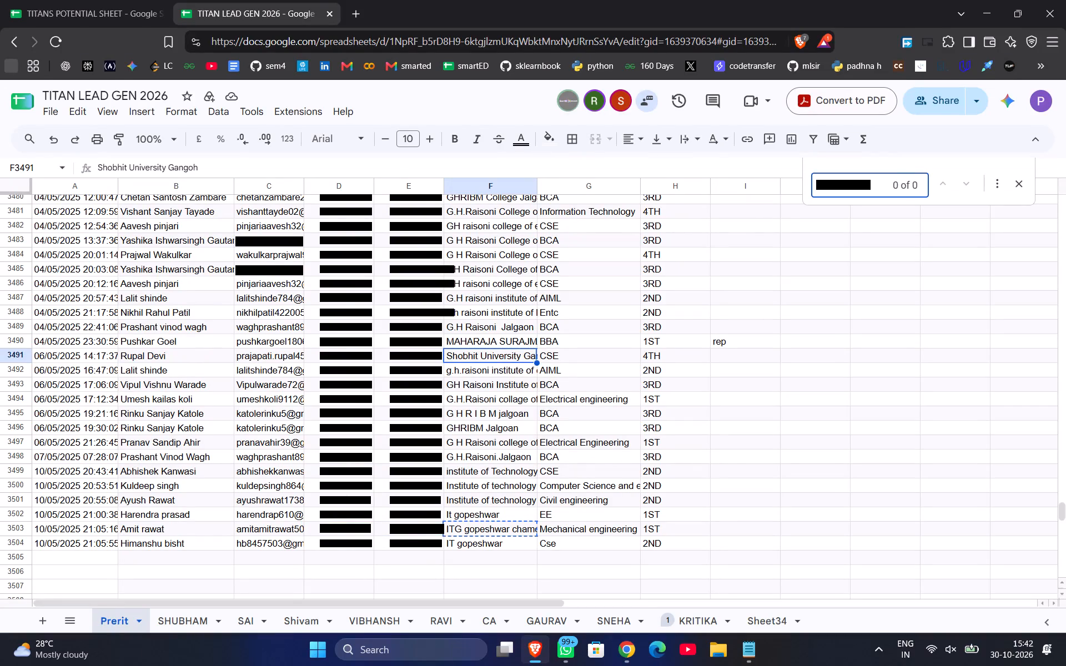
Copy the trimmed contact number and search for it in the TITANS POTENTIAL SHEET spreadsheet.
{"action": "key", "text": "ctrl+a"}
{"action": "key", "text": "ctrl+c"}
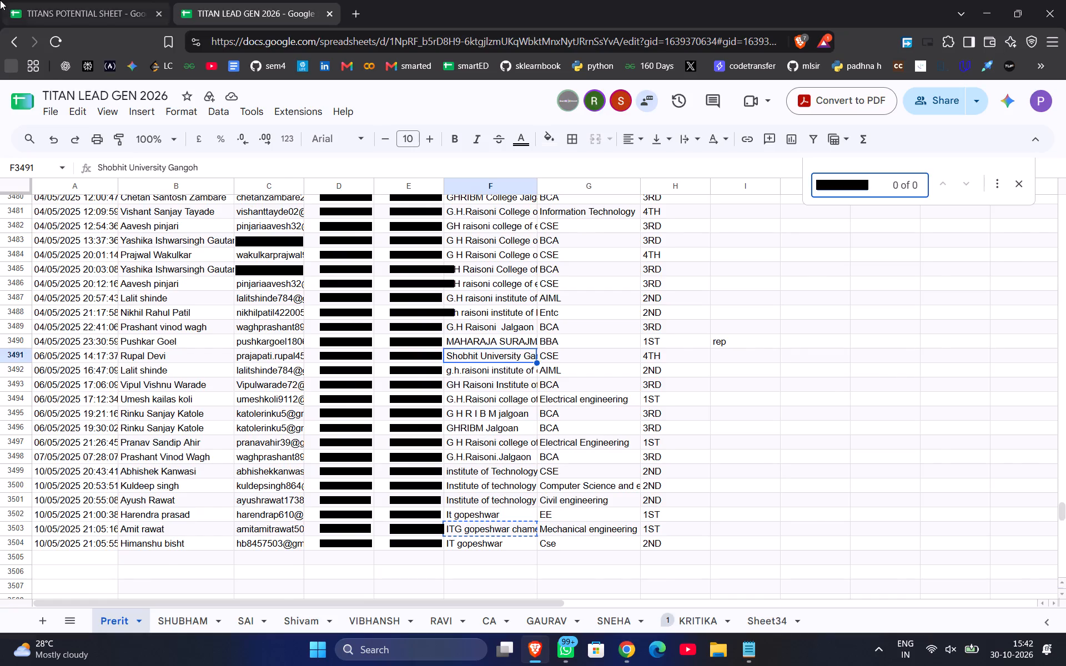
{"action": "left_click", "coordinate": [0, 0]}
{"action": "key", "text": "ctrl+f"}
{"action": "key", "text": "ctrl+v"}
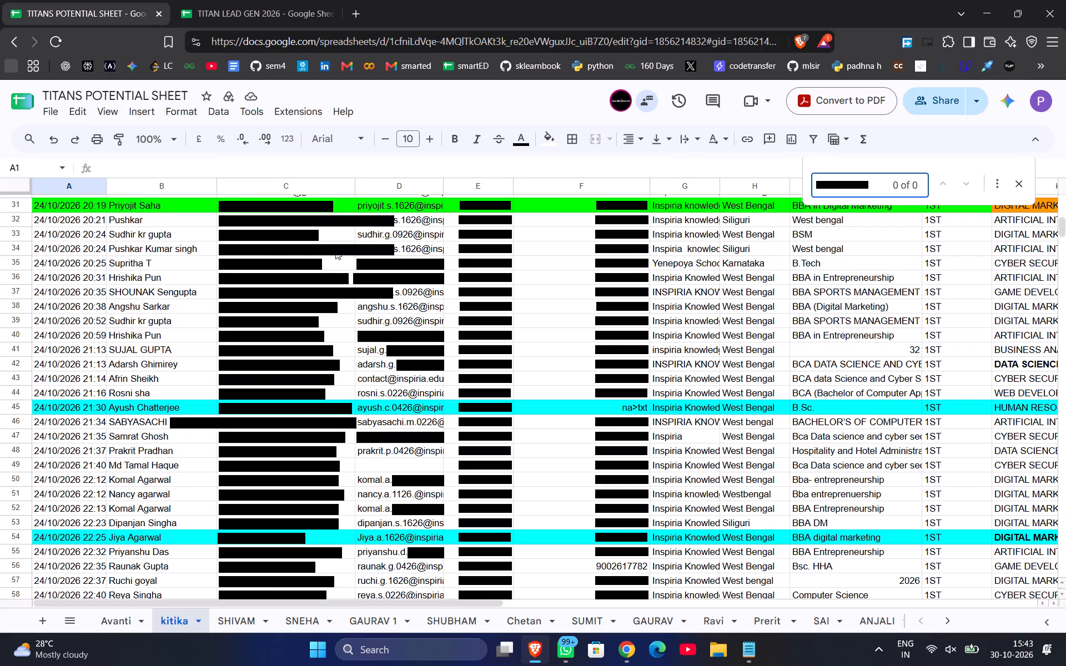
Open the payment spreadsheet dated 29 Oct 2026 from the smartED Google Sheets file list in a new browser tab.
{"action": "left_click", "coordinate": [359, 7]}
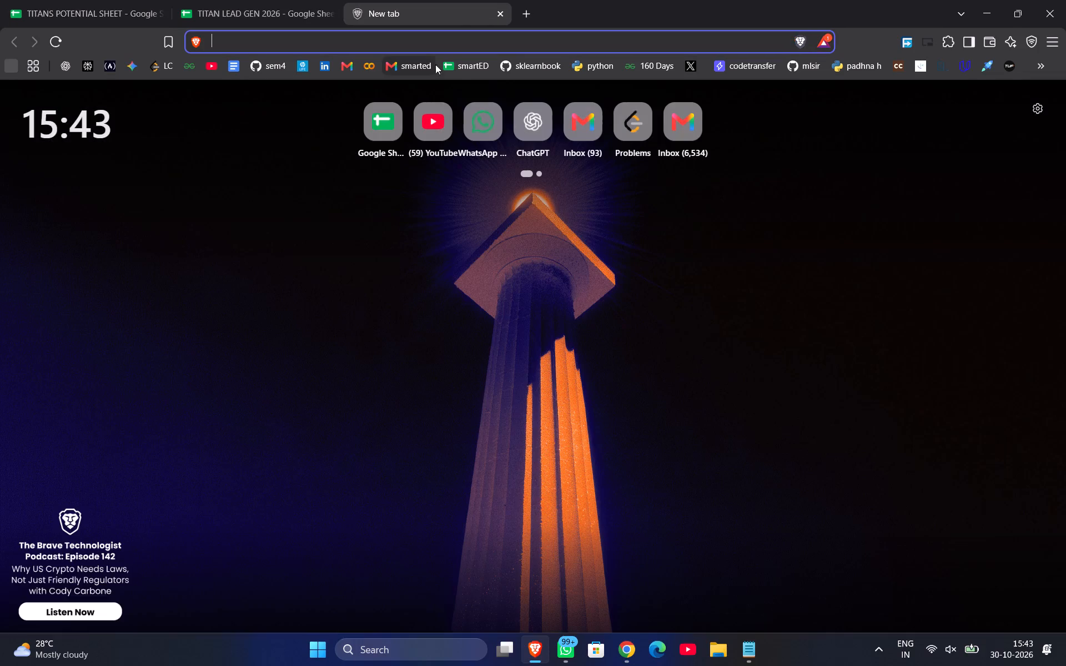
{"action": "left_click", "coordinate": [456, 67]}
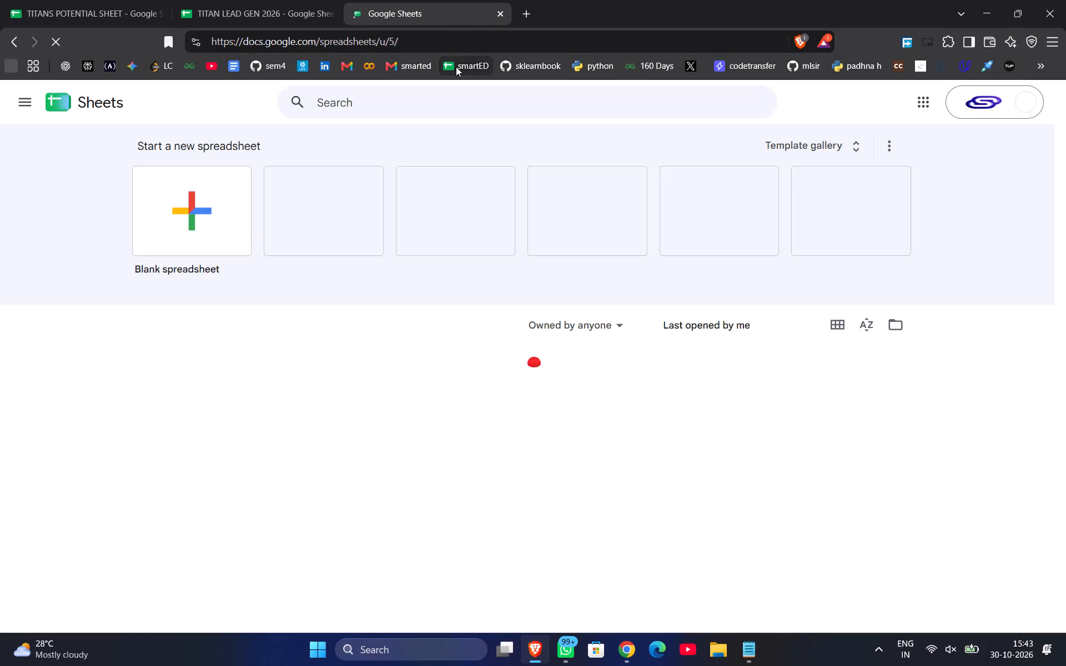
{"action": "left_click", "coordinate": [199, 517]}
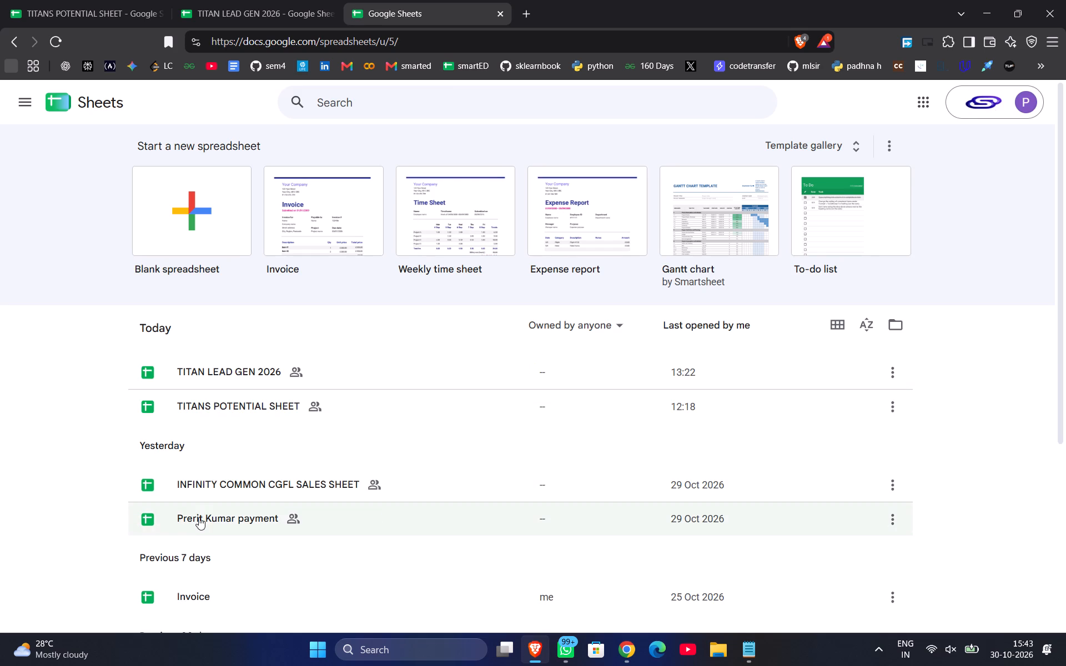
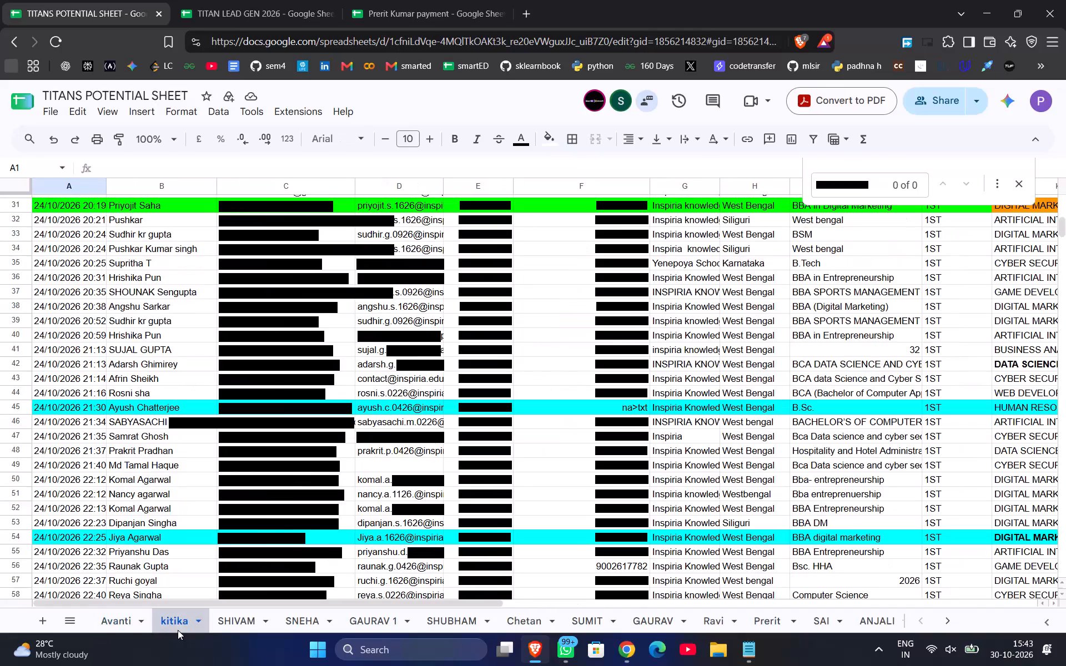
Check the SHIVAM, SNEHA, GAURAV 1, SHUBHAM, Chetan, SUMIT, GAURAV, Ravi and Prerit sheets for the contact entry in the find box.
{"action": "left_click", "coordinate": [237, 622]}
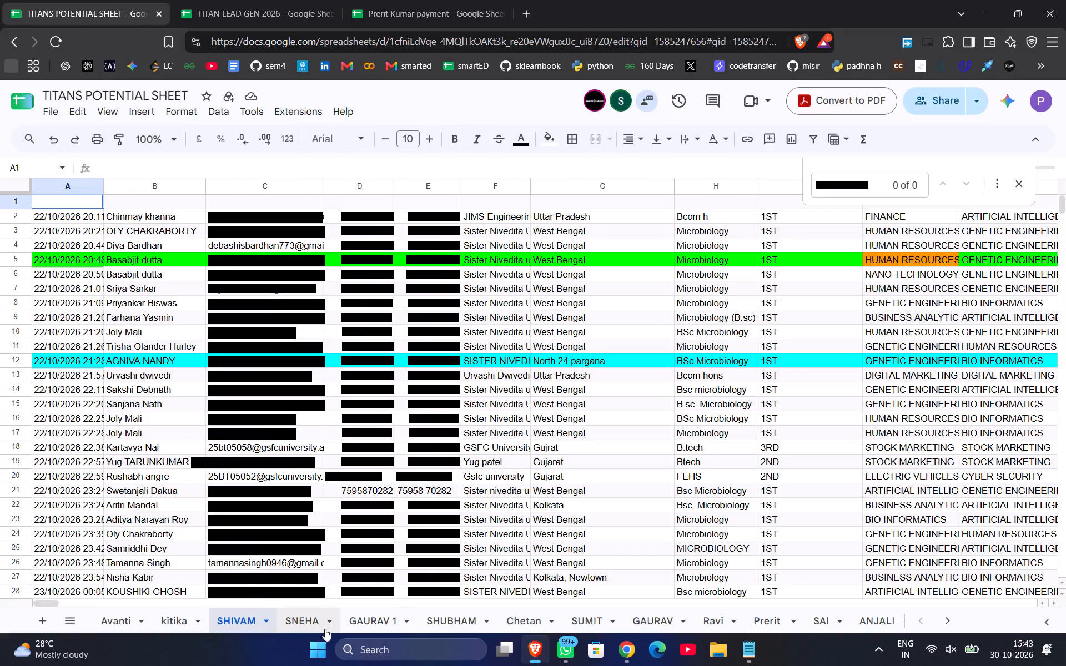
{"action": "left_click", "coordinate": [325, 629]}
{"action": "left_click", "coordinate": [362, 629]}
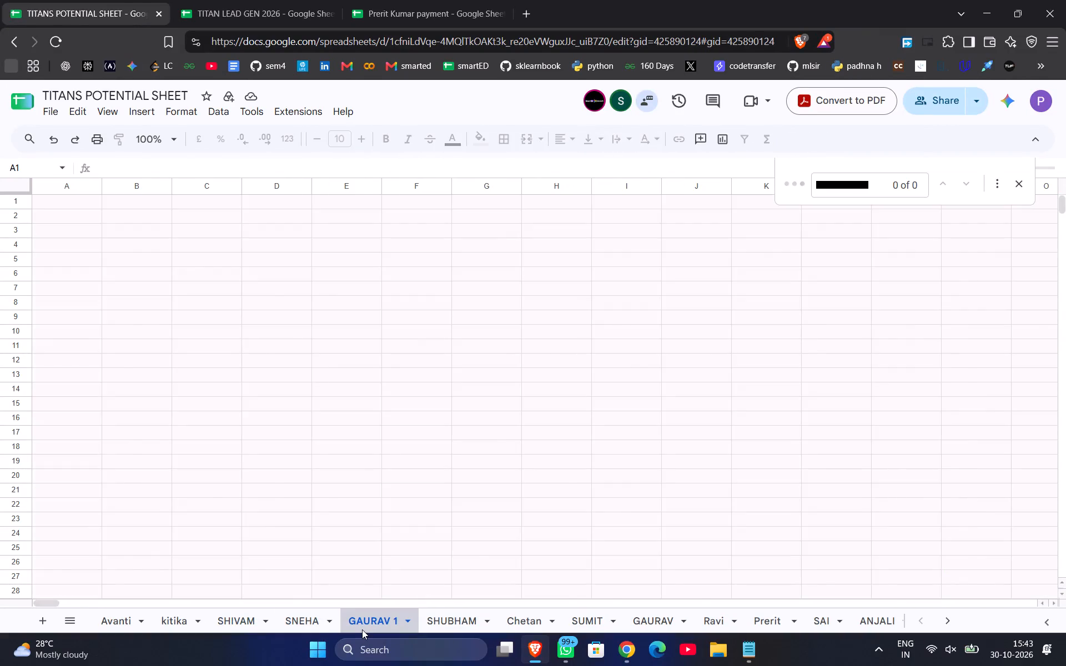
{"action": "left_click", "coordinate": [281, 618]}
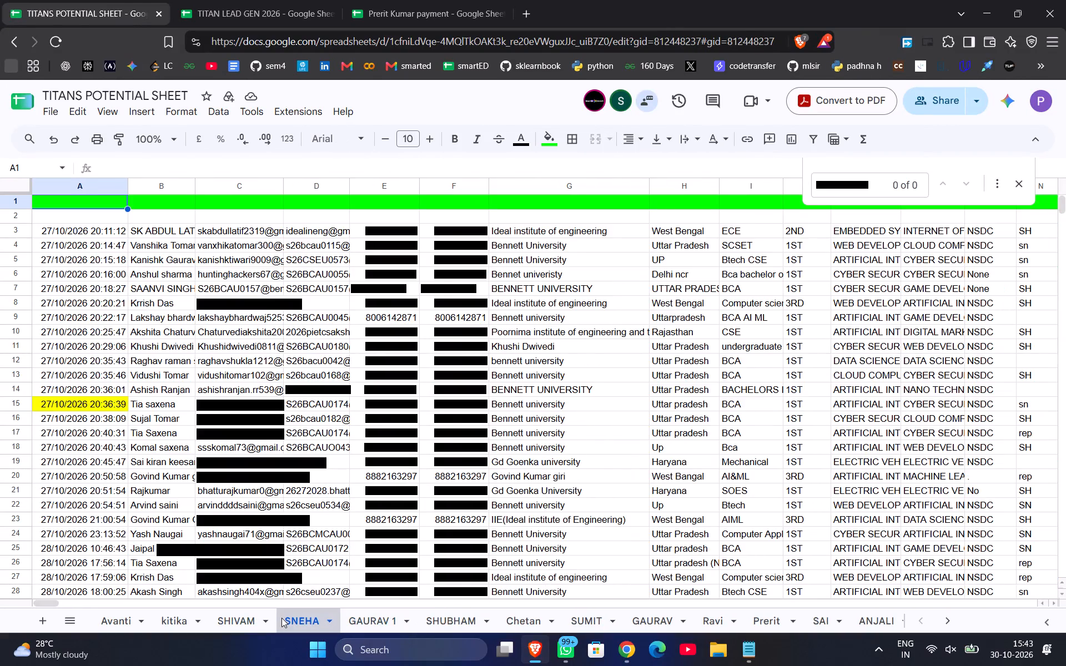
{"action": "left_click", "coordinate": [434, 617]}
{"action": "left_click", "coordinate": [434, 616]}
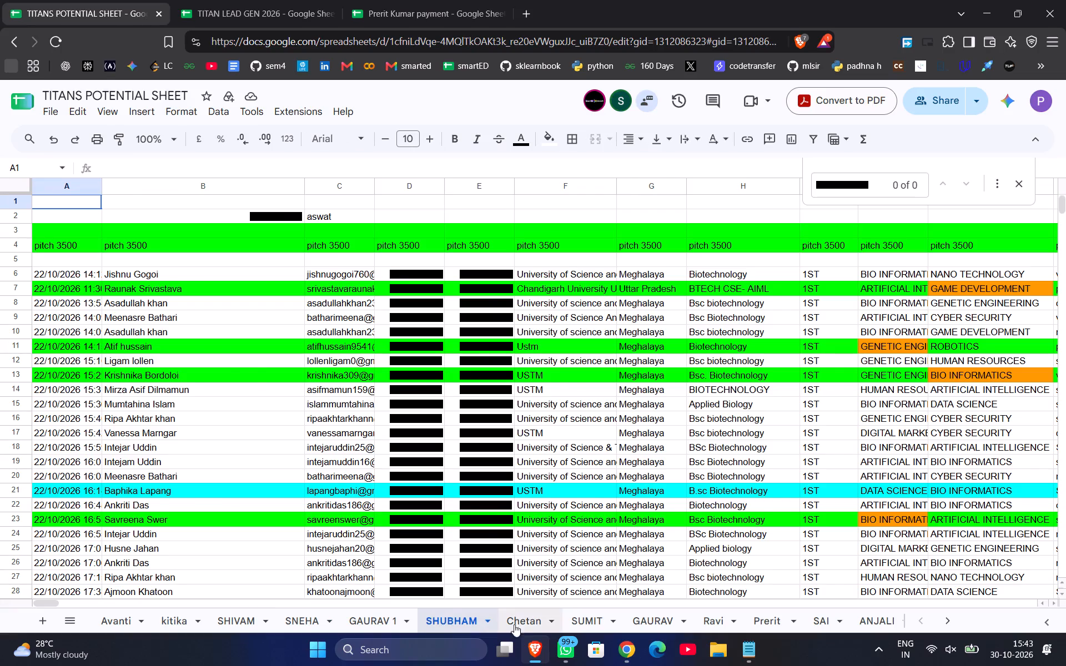
{"action": "left_click", "coordinate": [527, 624]}
{"action": "left_click", "coordinate": [590, 629]}
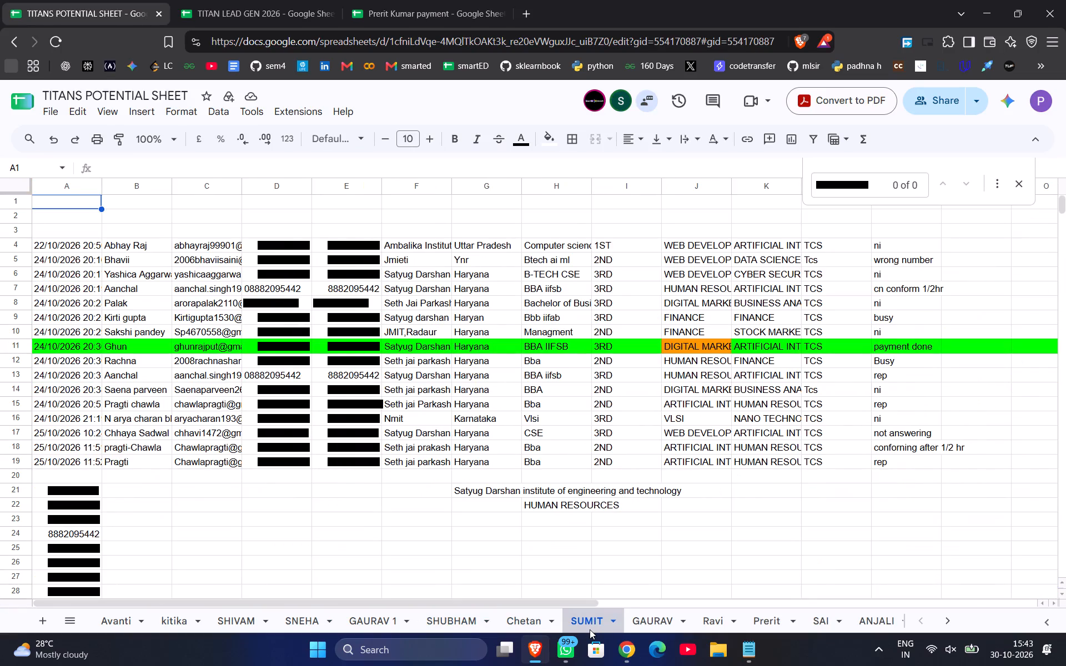
{"action": "left_click", "coordinate": [656, 618]}
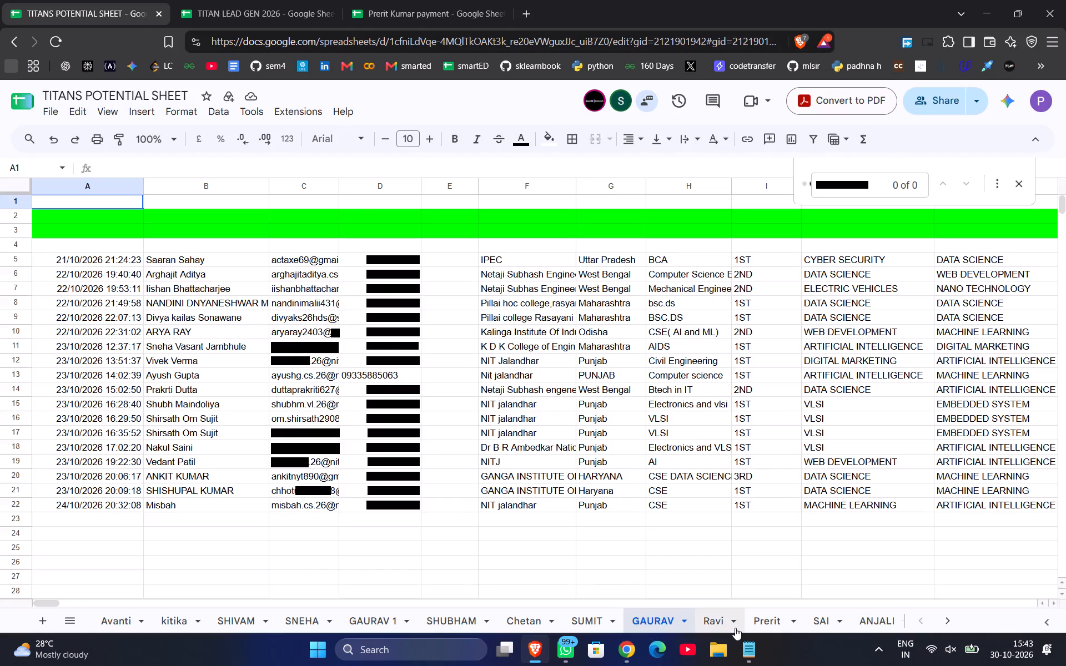
{"action": "left_click", "coordinate": [711, 622]}
{"action": "left_click", "coordinate": [767, 623]}
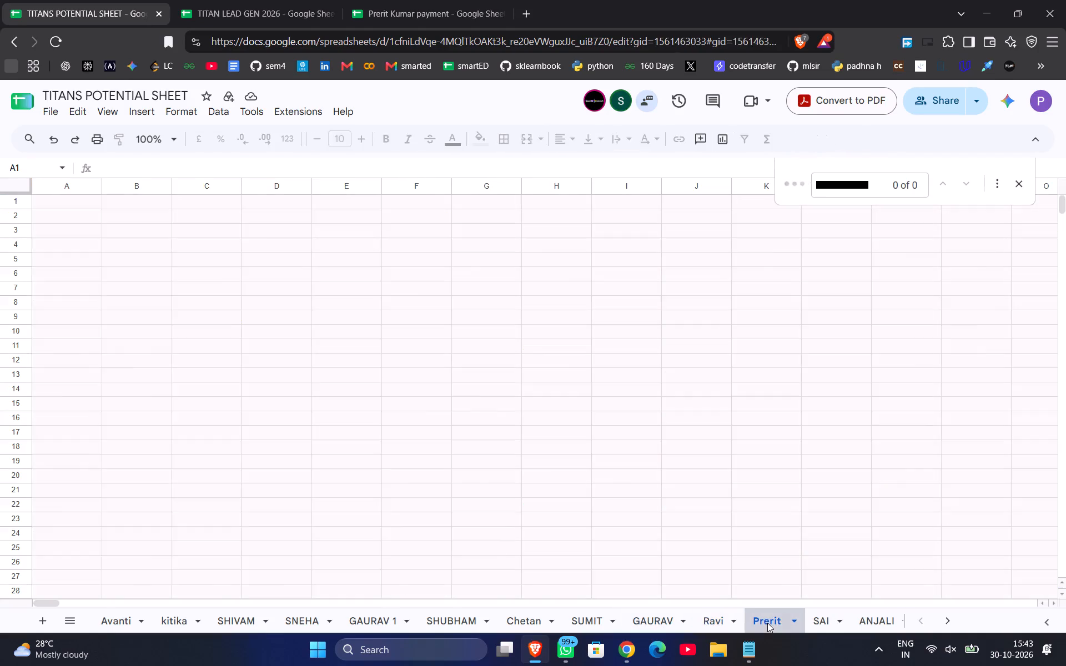
{"action": "left_click", "coordinate": [828, 620]}
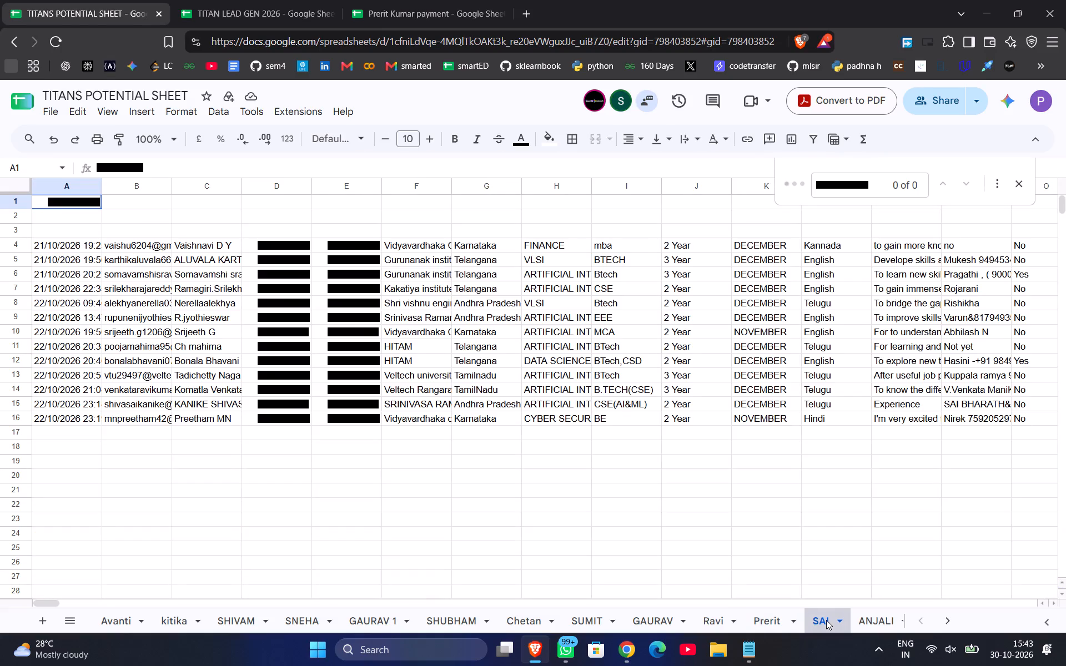
{"action": "left_click", "coordinate": [769, 619]}
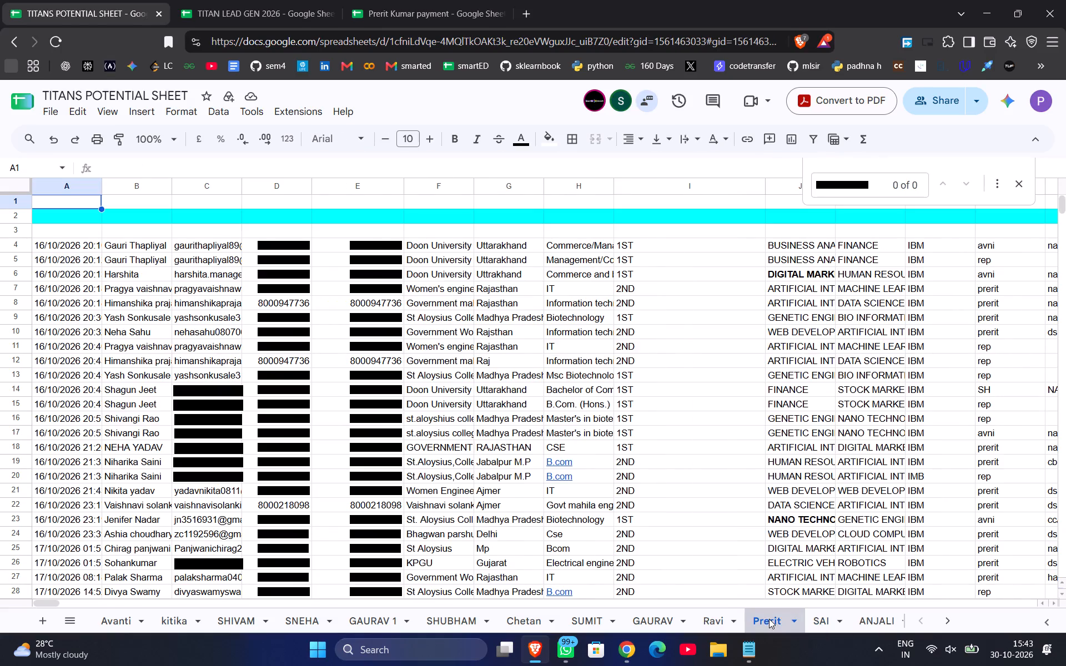
Check the SAI, ANJALI, ANJALI.TEL, vibhansh and Avanti sheets of TITANS POTENTIAL SHEET for the same contact entry.
{"action": "left_click", "coordinate": [826, 612]}
{"action": "left_click", "coordinate": [863, 620]}
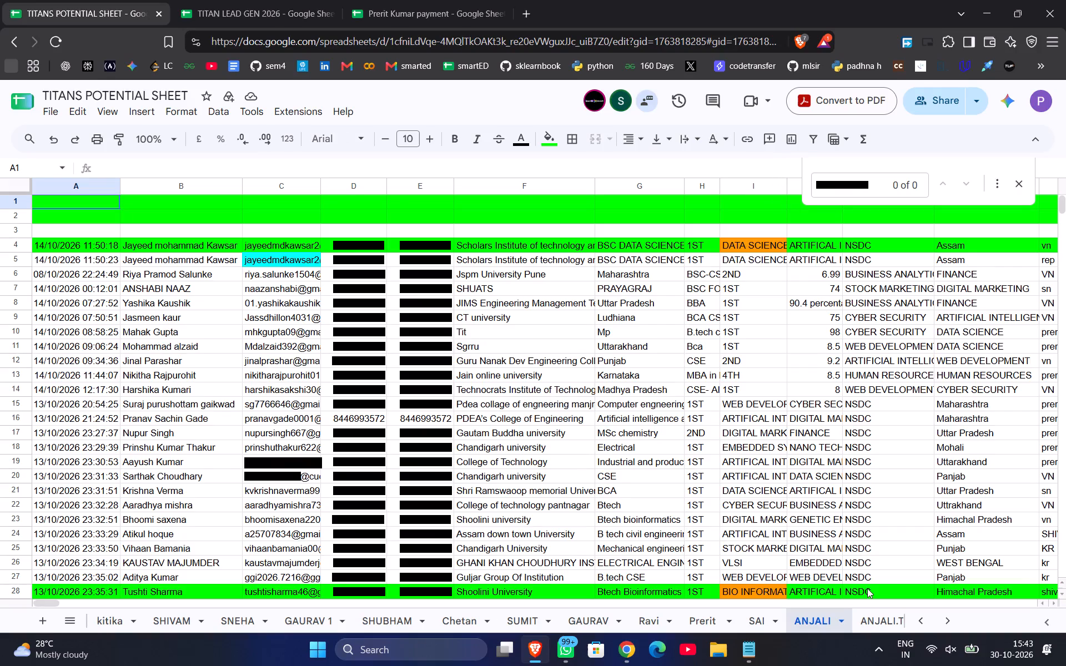
{"action": "left_click", "coordinate": [869, 618]}
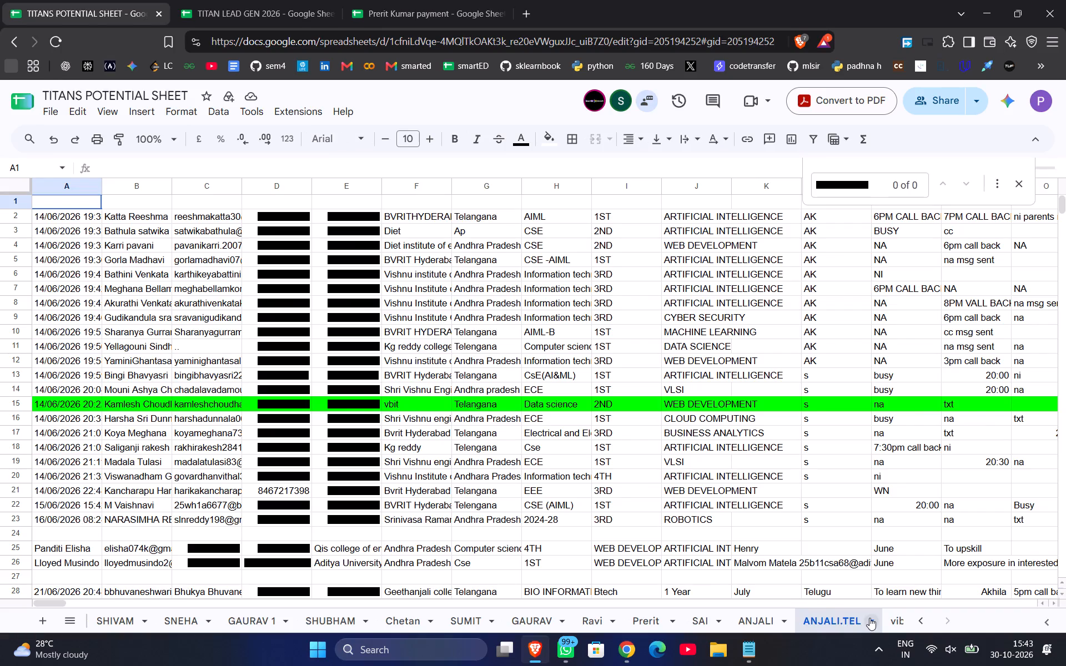
{"action": "scroll", "coordinate": [869, 618], "scroll_direction": "left", "scroll_amount": 1}
{"action": "left_click", "coordinate": [852, 621]}
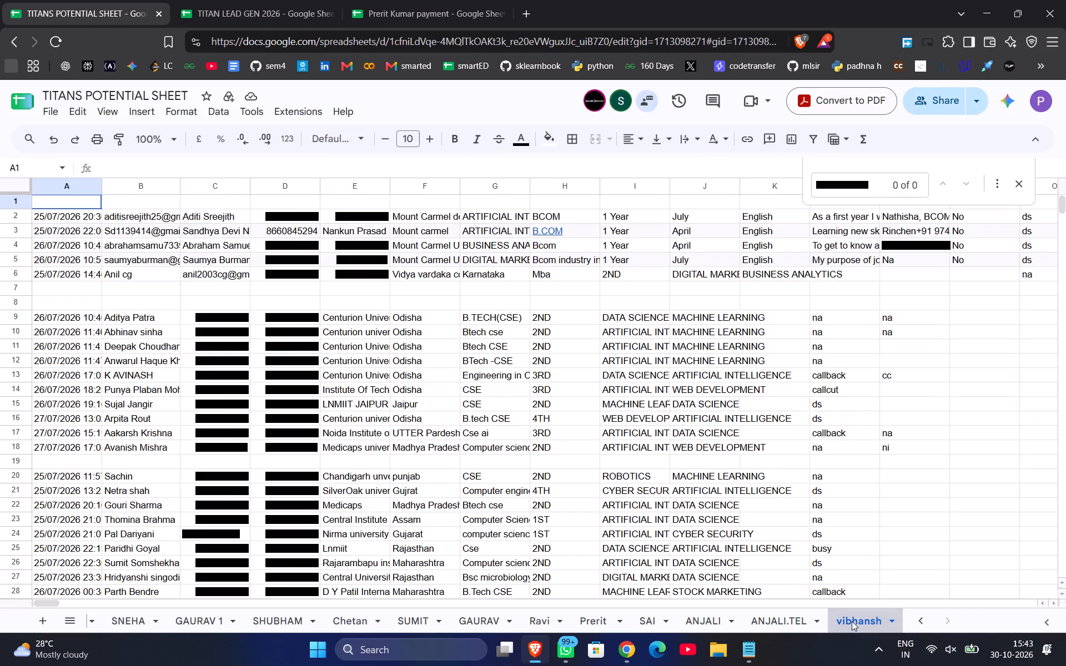
{"action": "scroll", "coordinate": [852, 621], "scroll_direction": "right", "scroll_amount": 6}
{"action": "left_click", "coordinate": [118, 620]}
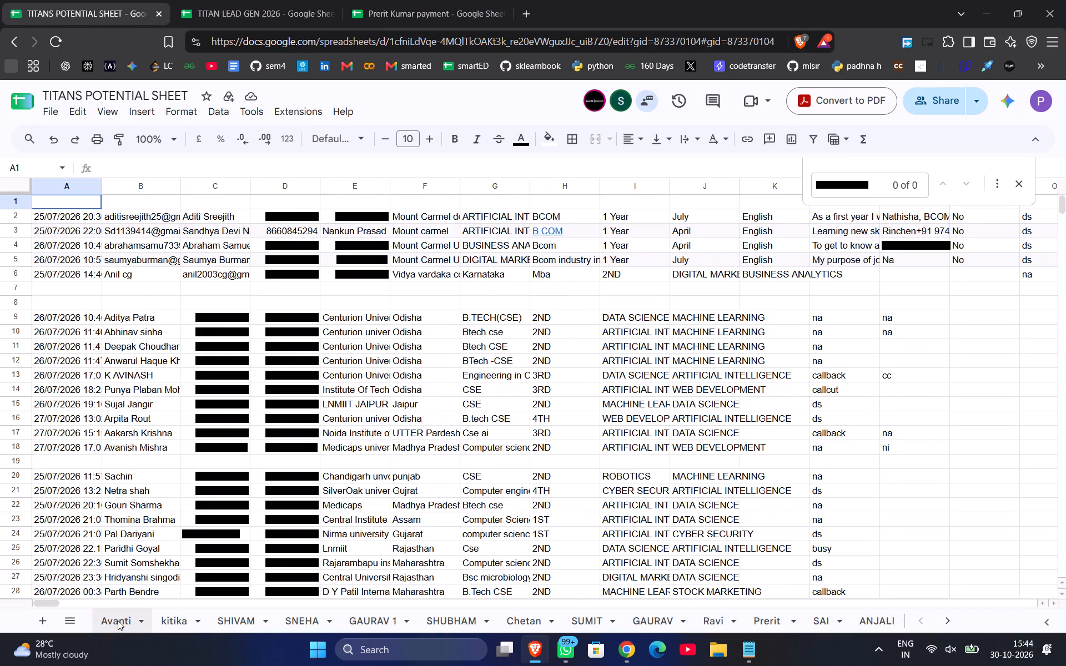
{"action": "scroll", "coordinate": [118, 620], "scroll_direction": "right", "scroll_amount": 4}
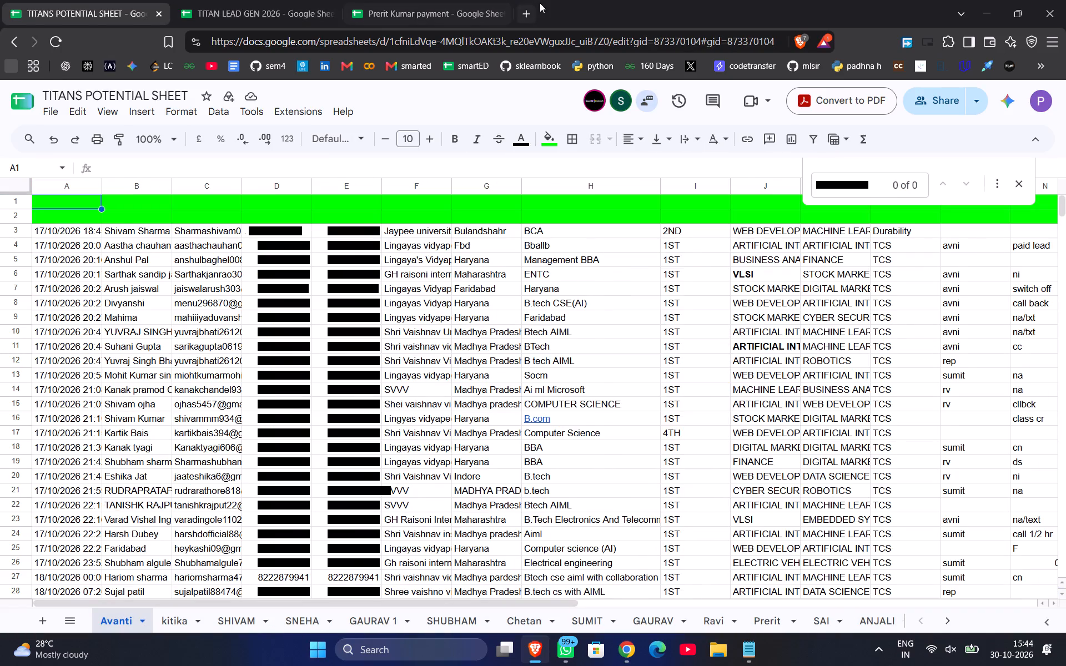
Open the INFINITY COMMON CGFL SALES SHEET spreadsheet from the Google Sheets file list in a new browser tab.
{"action": "left_click", "coordinate": [528, 4]}
{"action": "left_click", "coordinate": [475, 72]}
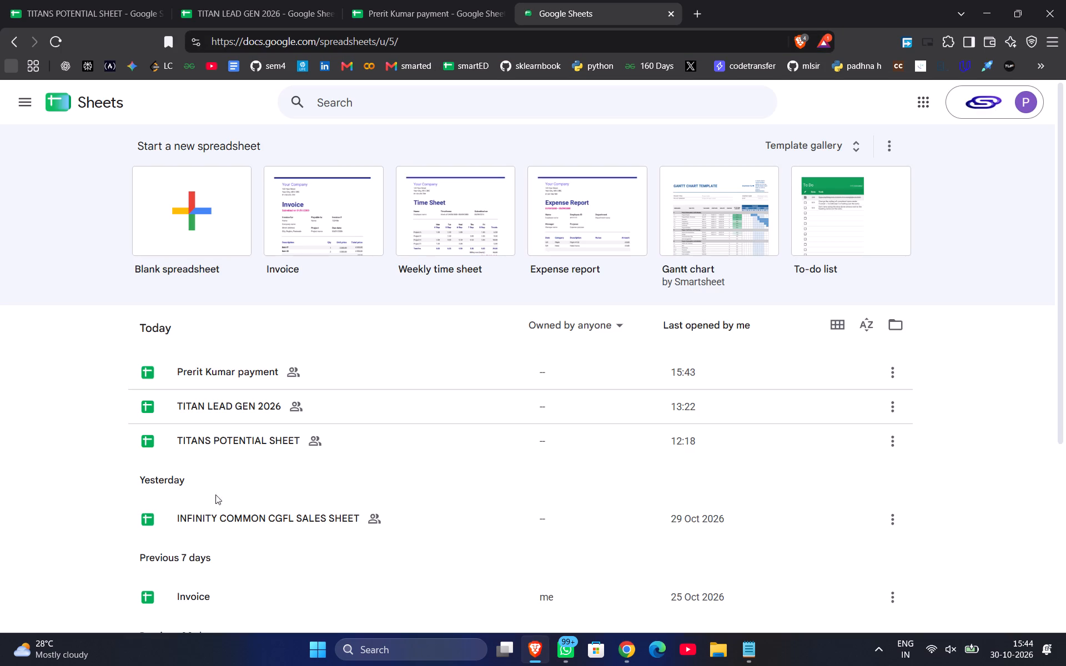
{"action": "left_click", "coordinate": [230, 530]}
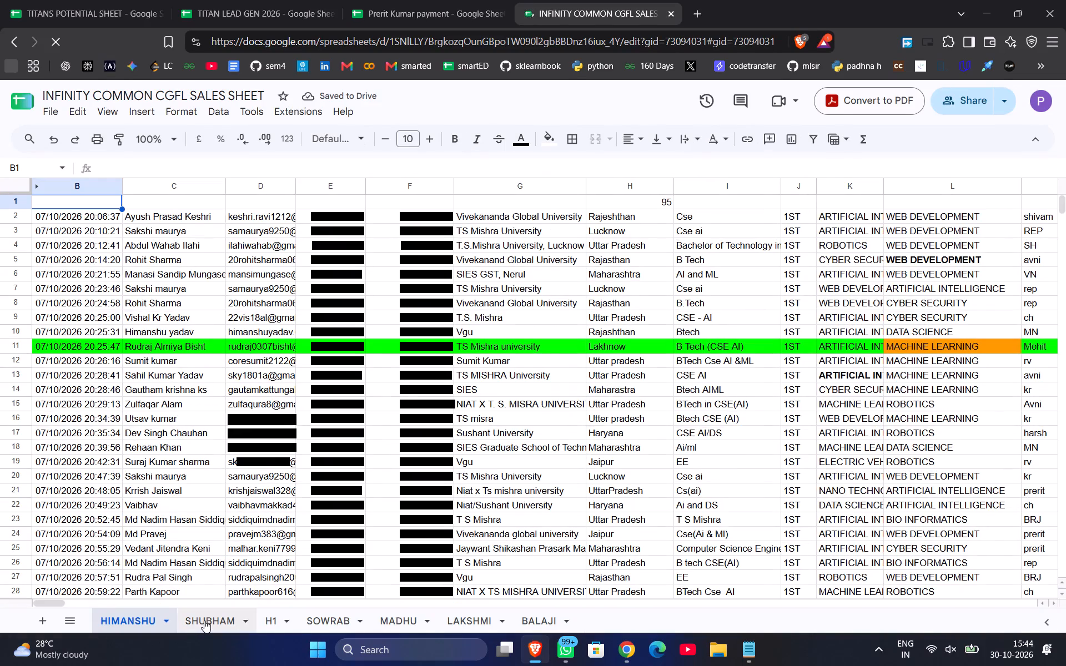
Search every sheet of INFINITY COMMON CGFL SALES SHEET, from HIMANSHU to BALAJI, for the copied contact entry, and close the spreadsheet.
{"action": "key", "text": "ctrl+f"}
{"action": "key", "text": "ctrl+v"}
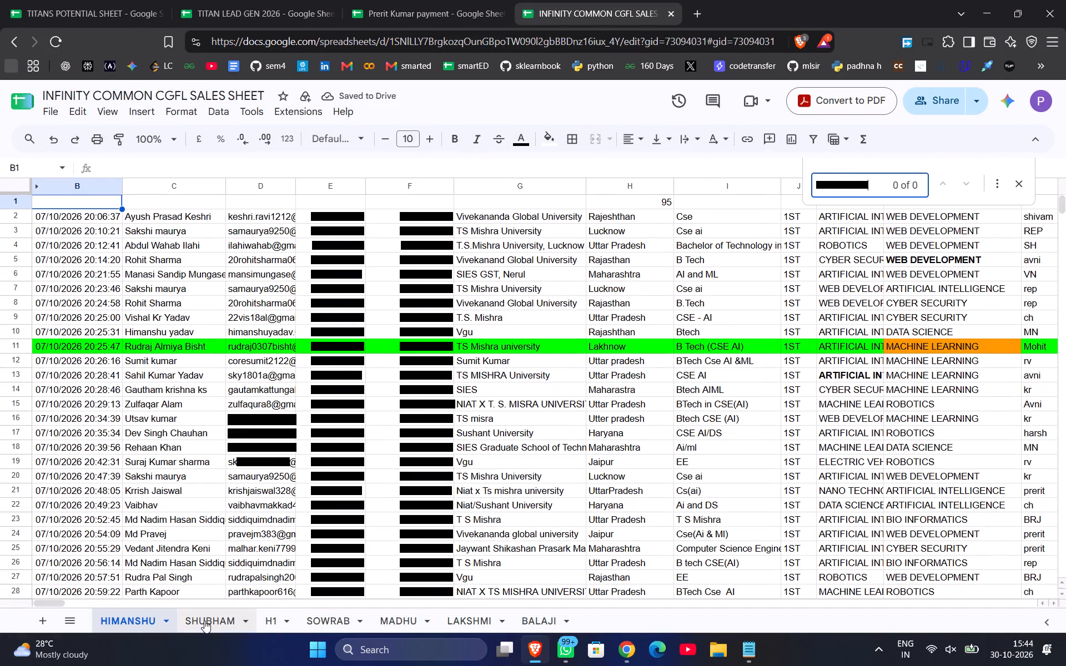
{"action": "left_click", "coordinate": [204, 620]}
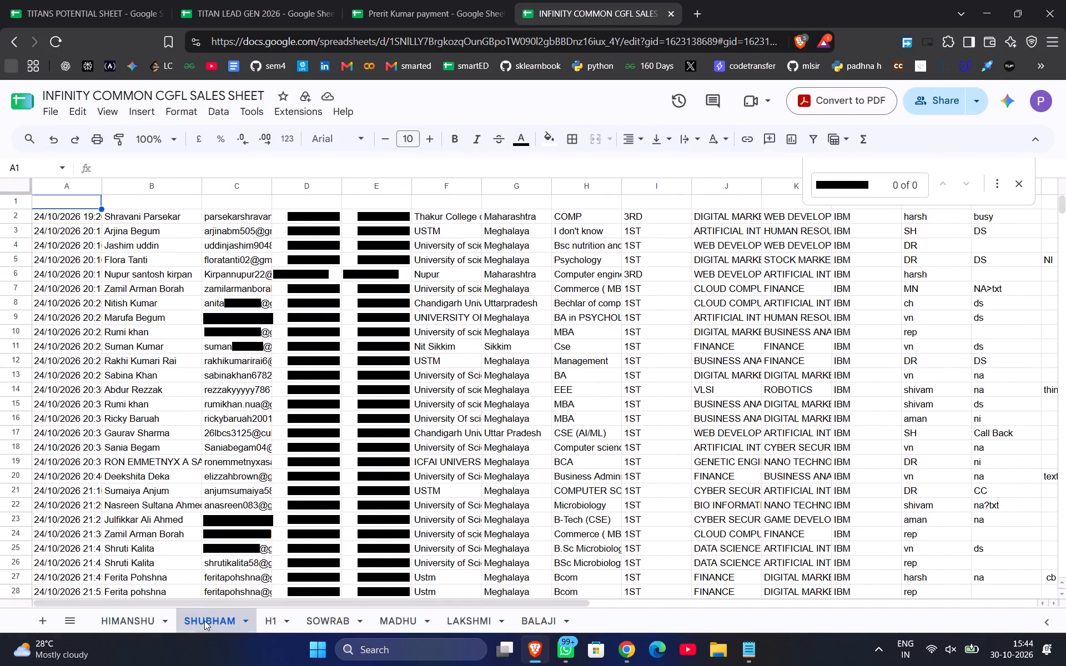
{"action": "left_click", "coordinate": [271, 624]}
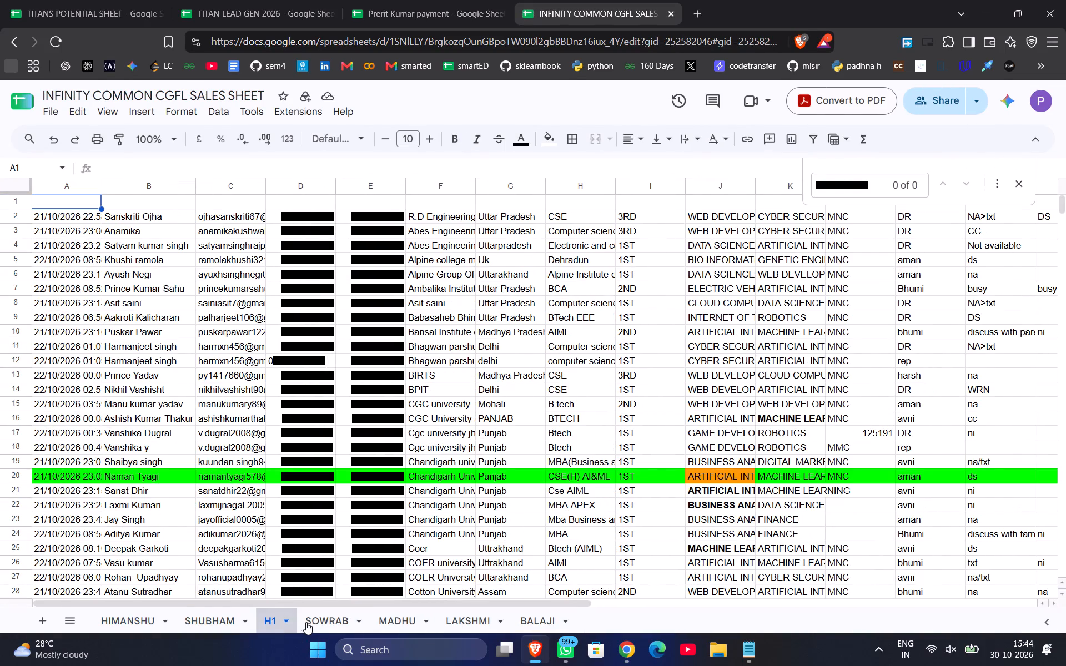
{"action": "left_click", "coordinate": [306, 622]}
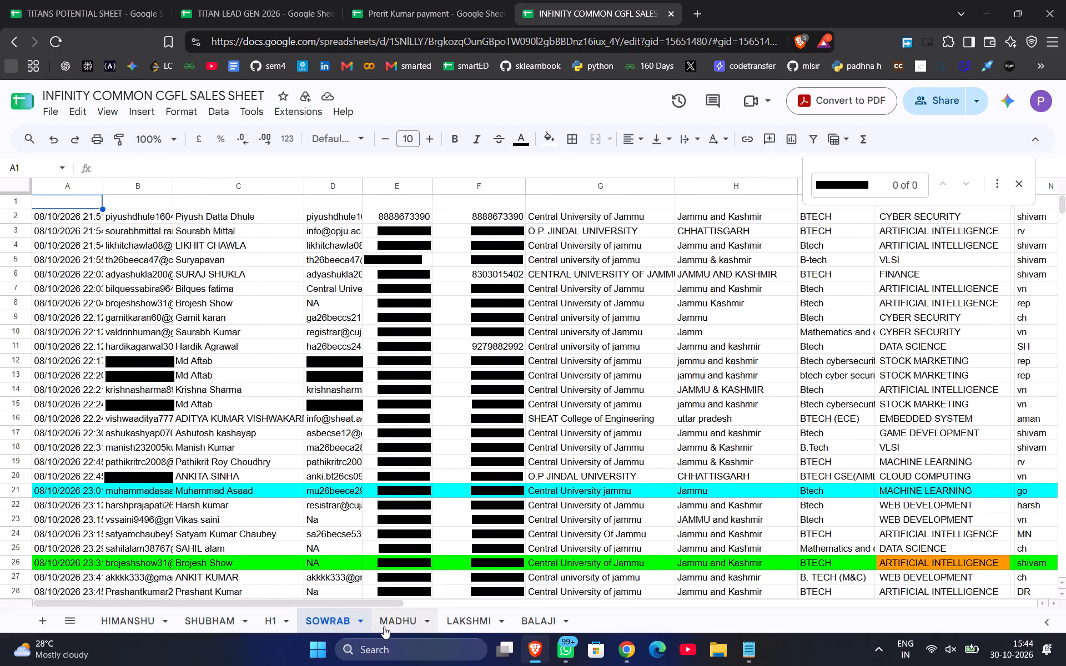
{"action": "left_click", "coordinate": [384, 627]}
{"action": "left_click", "coordinate": [478, 624]}
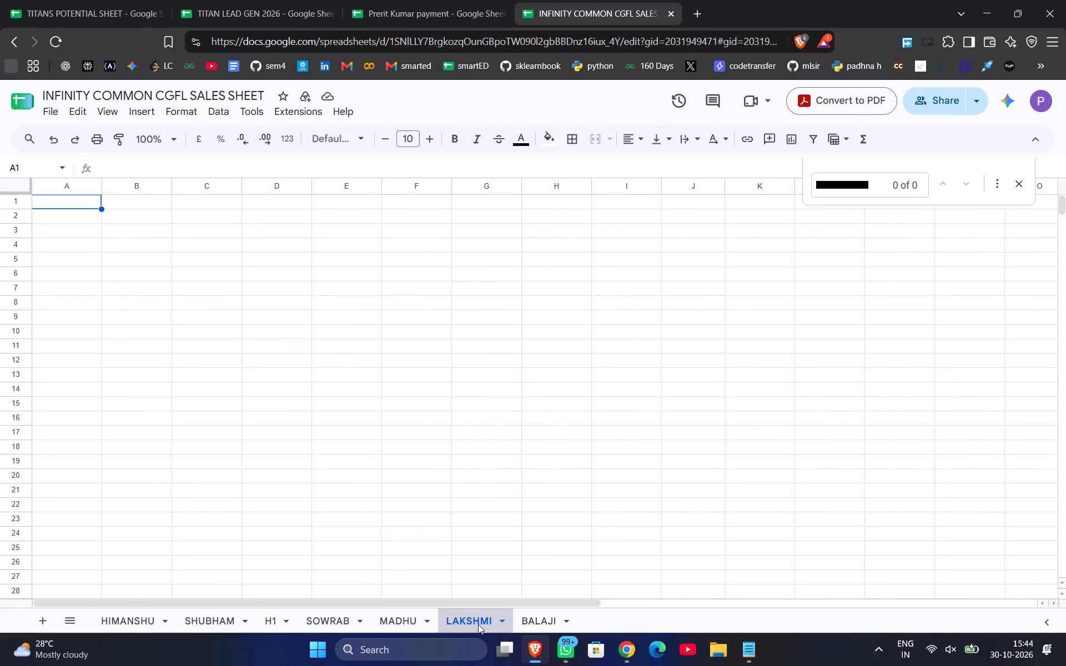
{"action": "left_click", "coordinate": [546, 620]}
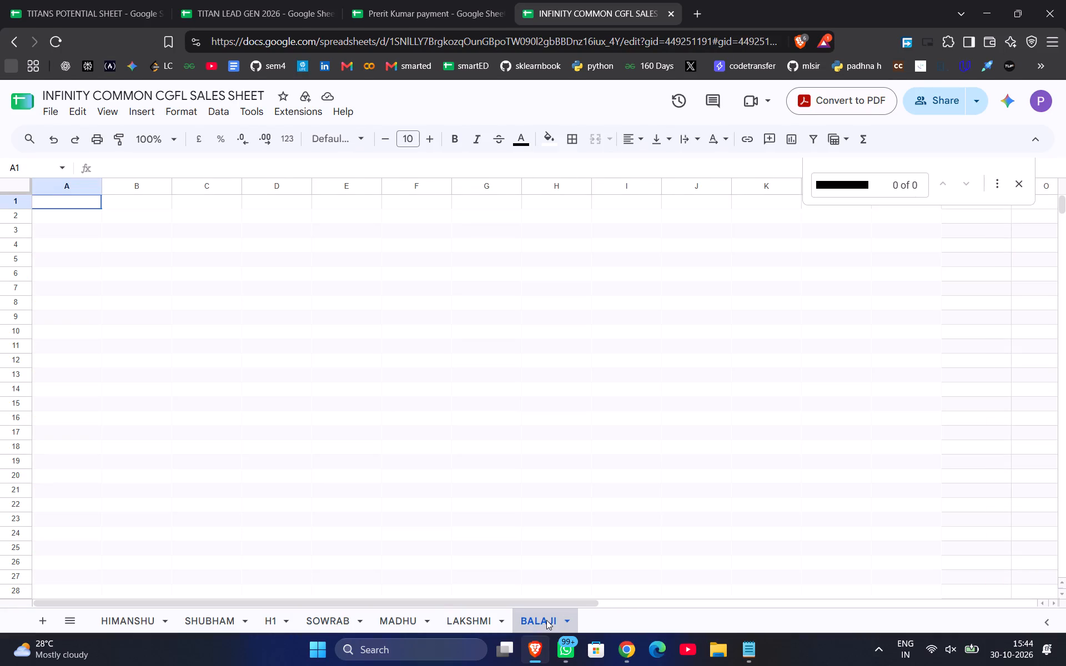
{"action": "left_click", "coordinate": [110, 618]}
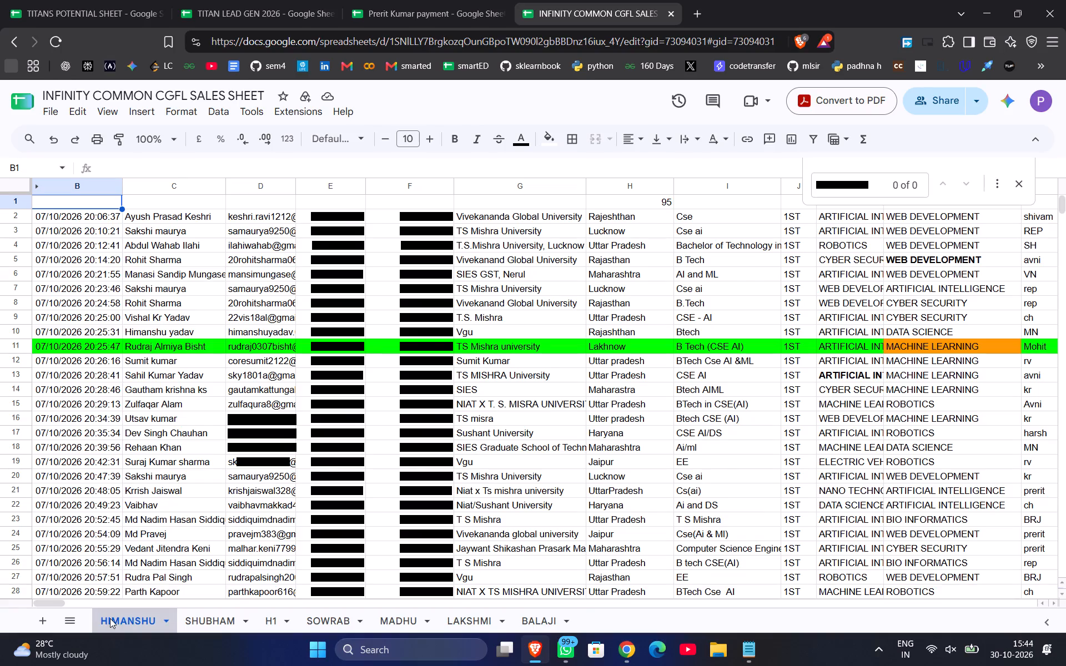
{"action": "key", "text": "ctrl+w"}
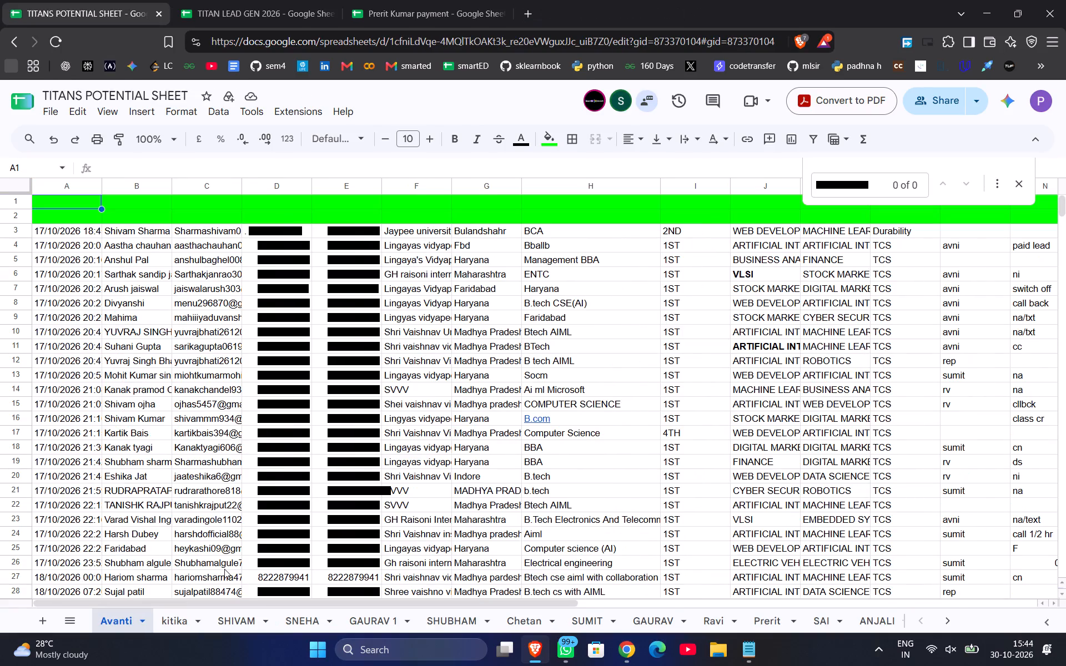
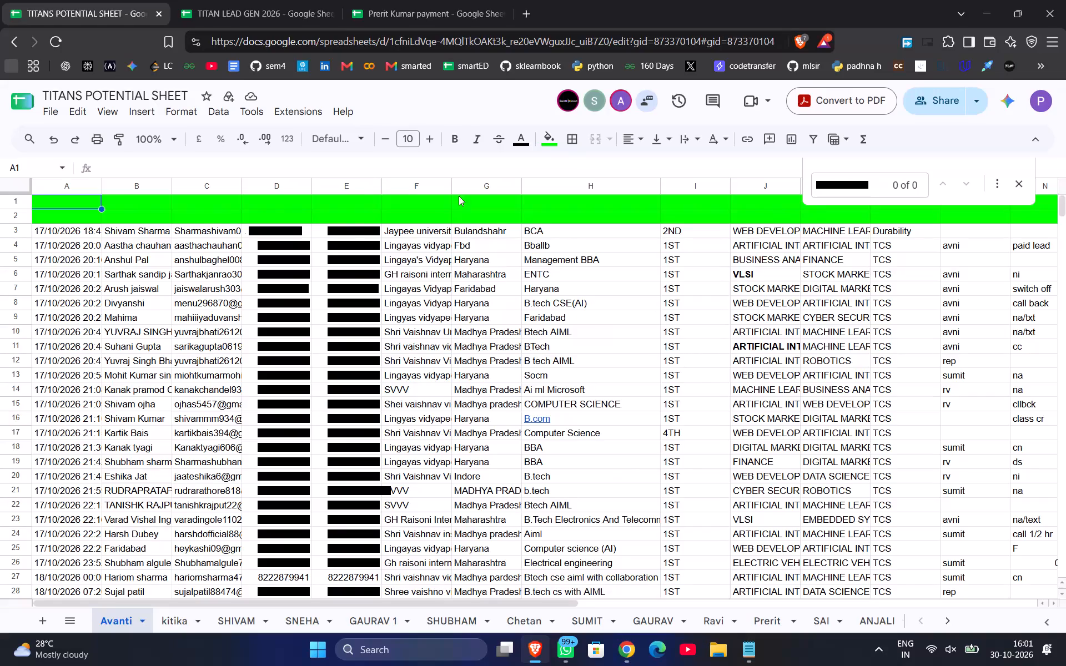
Close the TITANS POTENTIAL SHEET spreadsheet and return to the Prerit sheet of TITAN LEAD GEN 2026.
{"action": "left_click", "coordinate": [315, 0]}
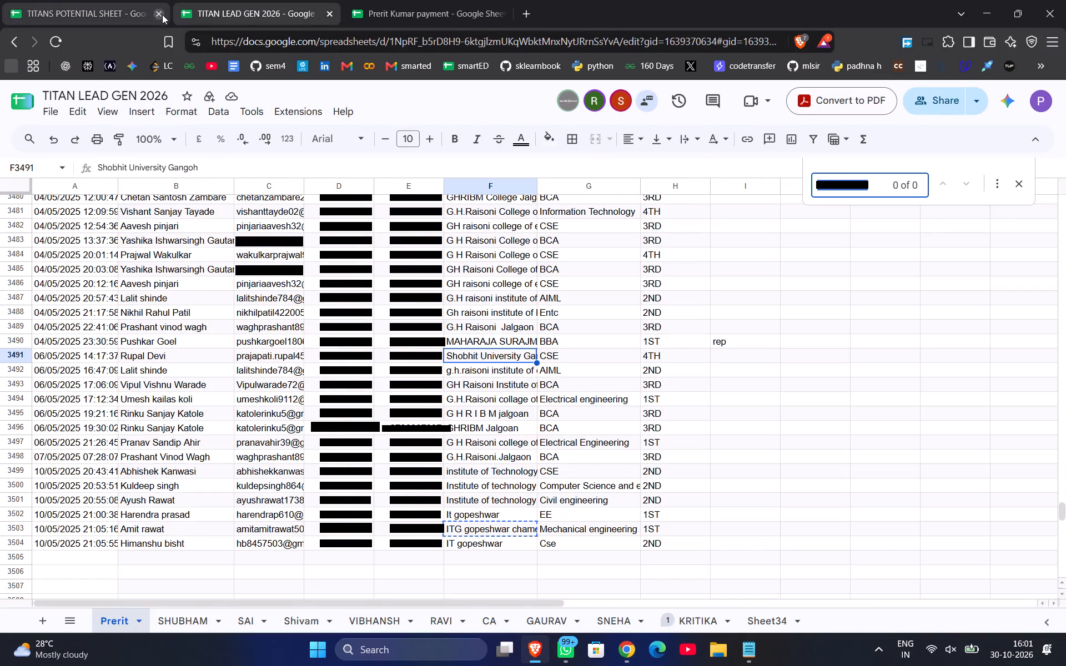
{"action": "left_click", "coordinate": [162, 14]}
Select the empty column I cell in row 3503 of the Prerit sheet.
{"action": "left_click", "coordinate": [733, 521]}
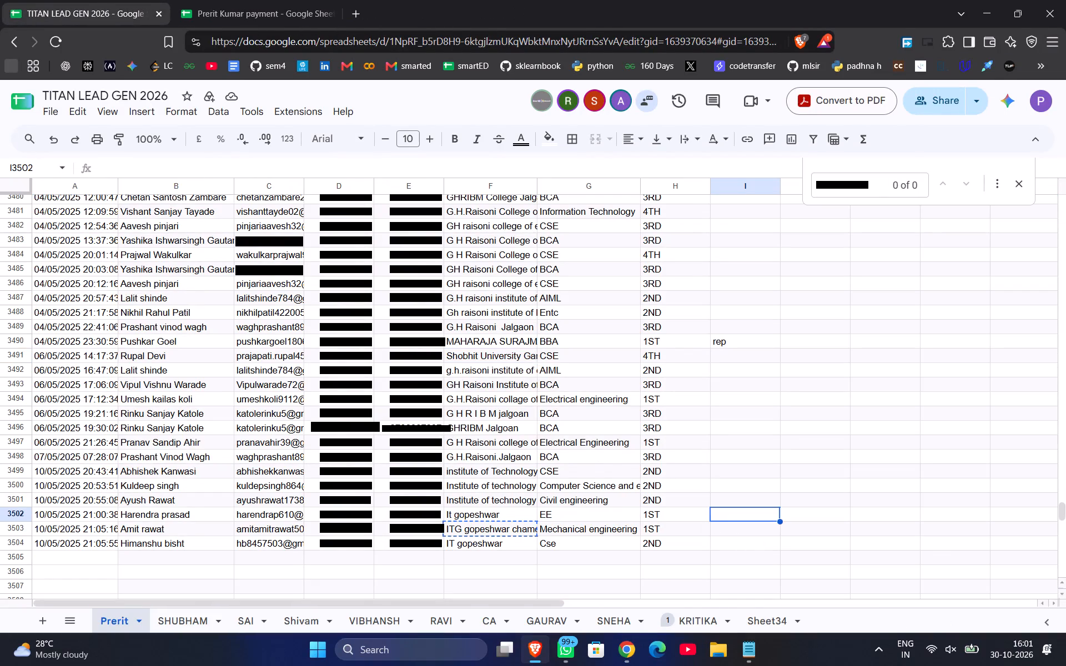
{"action": "left_click", "coordinate": [732, 531]}
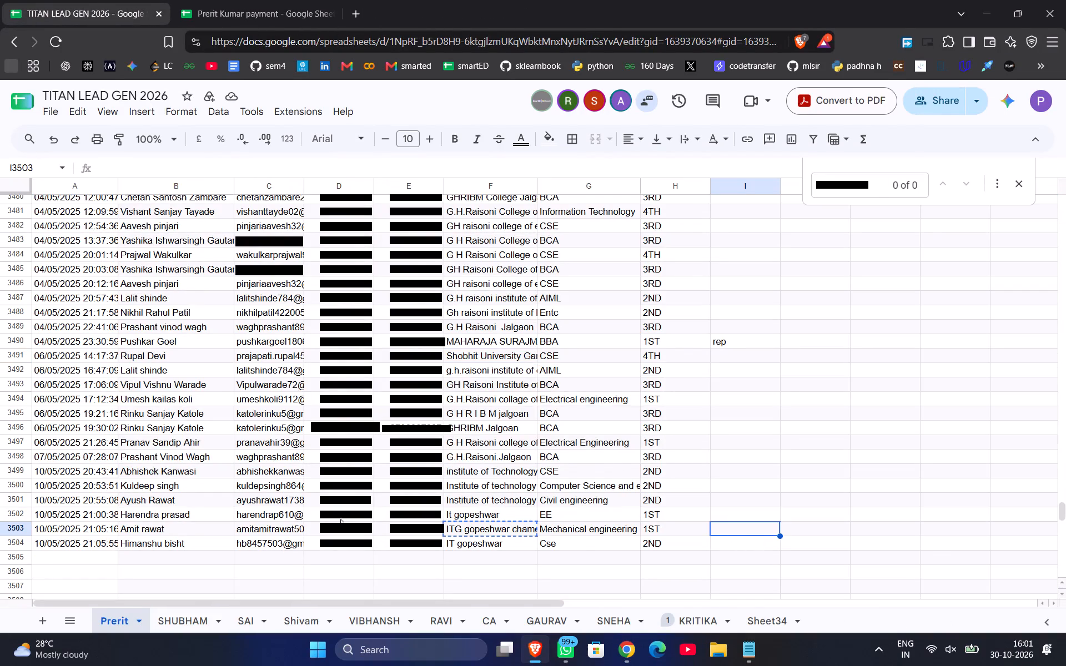
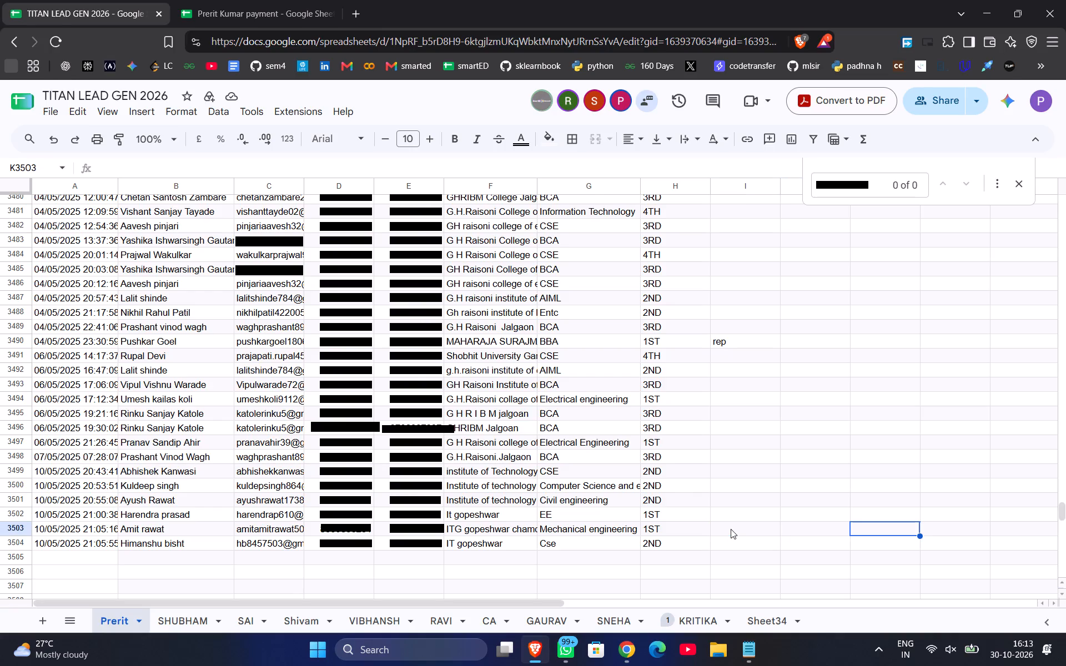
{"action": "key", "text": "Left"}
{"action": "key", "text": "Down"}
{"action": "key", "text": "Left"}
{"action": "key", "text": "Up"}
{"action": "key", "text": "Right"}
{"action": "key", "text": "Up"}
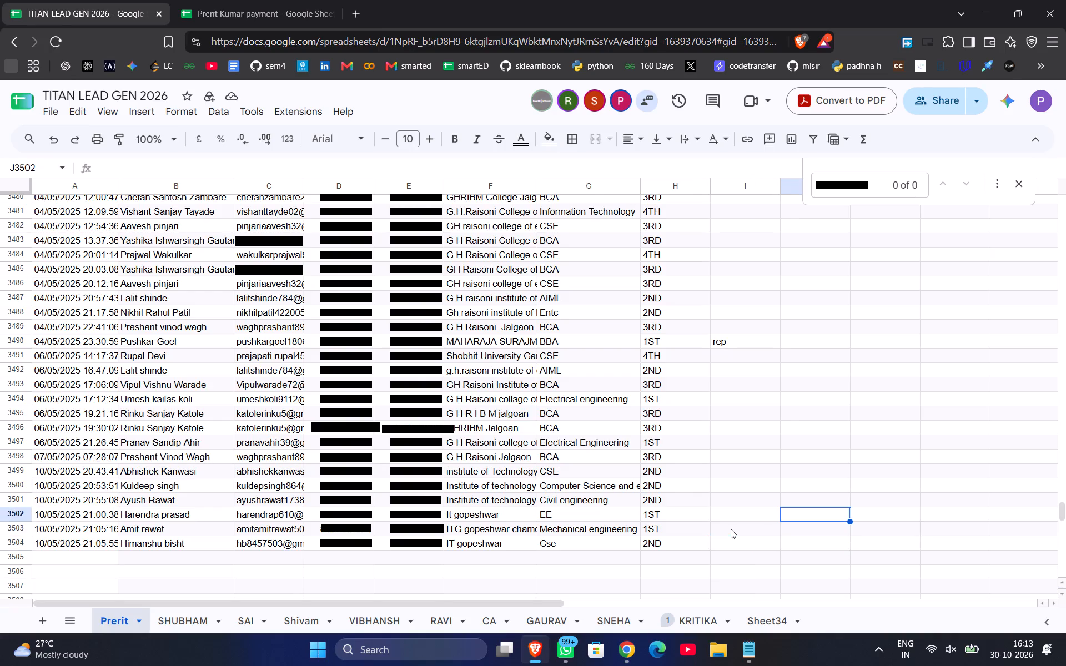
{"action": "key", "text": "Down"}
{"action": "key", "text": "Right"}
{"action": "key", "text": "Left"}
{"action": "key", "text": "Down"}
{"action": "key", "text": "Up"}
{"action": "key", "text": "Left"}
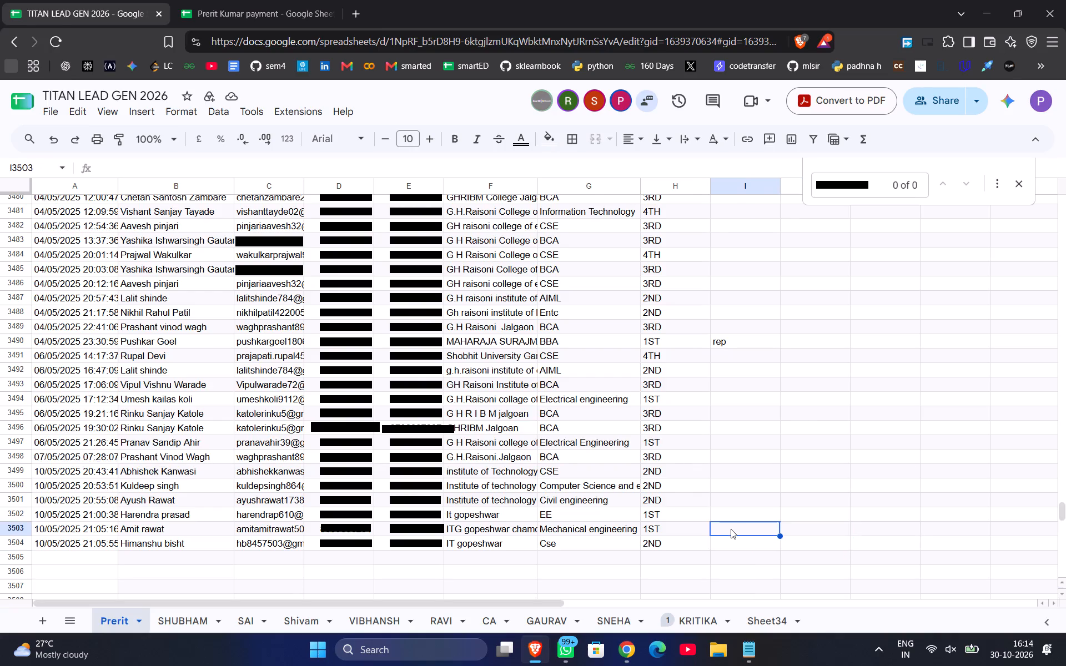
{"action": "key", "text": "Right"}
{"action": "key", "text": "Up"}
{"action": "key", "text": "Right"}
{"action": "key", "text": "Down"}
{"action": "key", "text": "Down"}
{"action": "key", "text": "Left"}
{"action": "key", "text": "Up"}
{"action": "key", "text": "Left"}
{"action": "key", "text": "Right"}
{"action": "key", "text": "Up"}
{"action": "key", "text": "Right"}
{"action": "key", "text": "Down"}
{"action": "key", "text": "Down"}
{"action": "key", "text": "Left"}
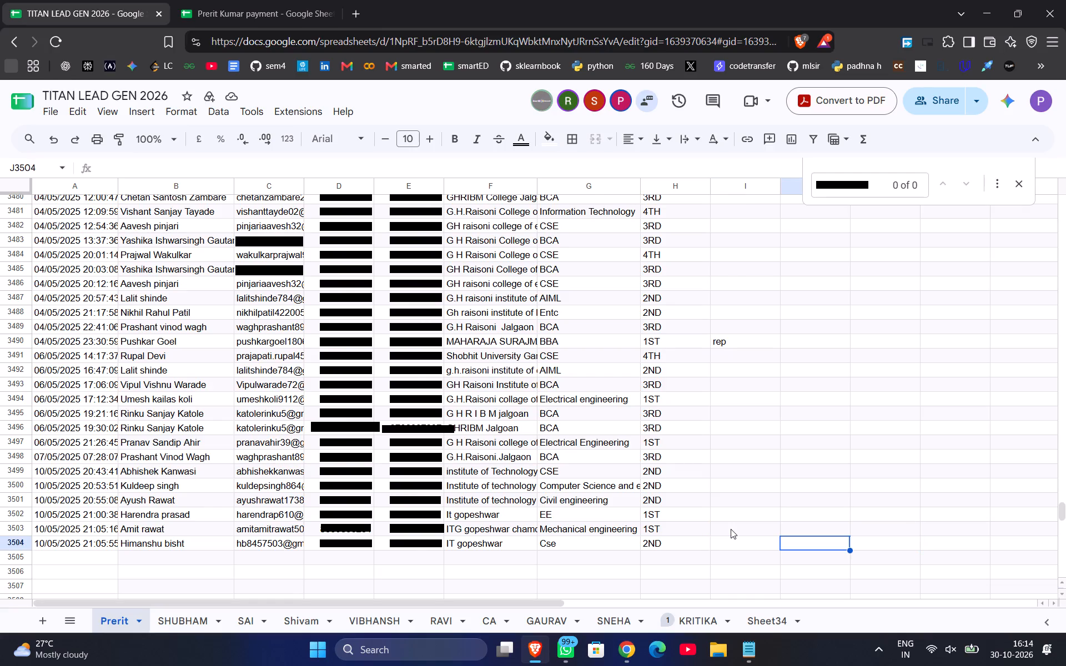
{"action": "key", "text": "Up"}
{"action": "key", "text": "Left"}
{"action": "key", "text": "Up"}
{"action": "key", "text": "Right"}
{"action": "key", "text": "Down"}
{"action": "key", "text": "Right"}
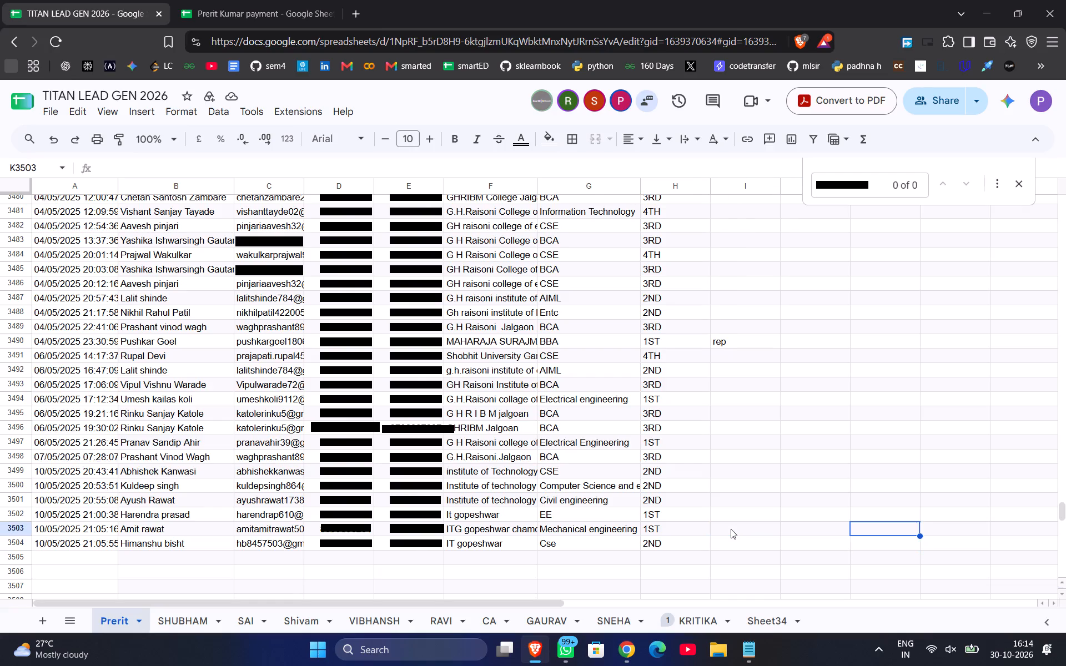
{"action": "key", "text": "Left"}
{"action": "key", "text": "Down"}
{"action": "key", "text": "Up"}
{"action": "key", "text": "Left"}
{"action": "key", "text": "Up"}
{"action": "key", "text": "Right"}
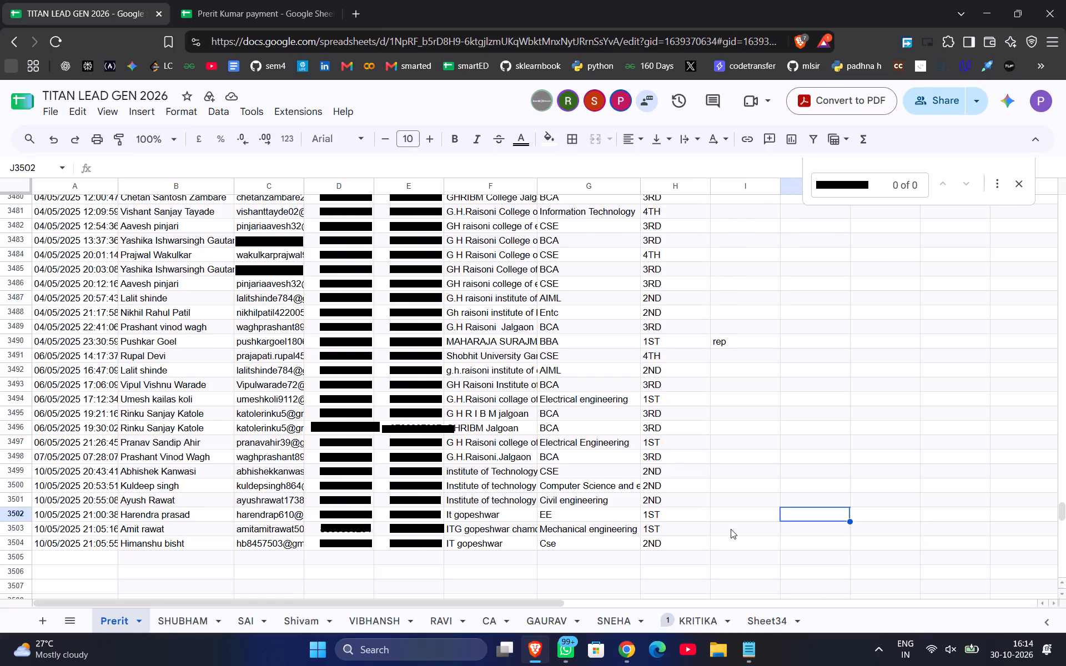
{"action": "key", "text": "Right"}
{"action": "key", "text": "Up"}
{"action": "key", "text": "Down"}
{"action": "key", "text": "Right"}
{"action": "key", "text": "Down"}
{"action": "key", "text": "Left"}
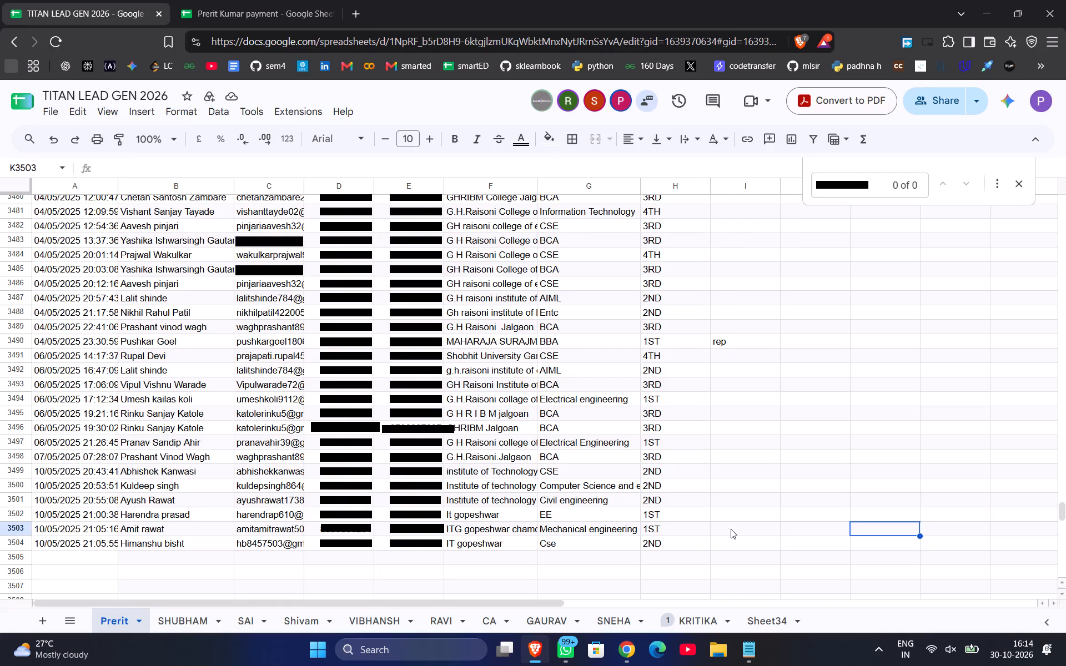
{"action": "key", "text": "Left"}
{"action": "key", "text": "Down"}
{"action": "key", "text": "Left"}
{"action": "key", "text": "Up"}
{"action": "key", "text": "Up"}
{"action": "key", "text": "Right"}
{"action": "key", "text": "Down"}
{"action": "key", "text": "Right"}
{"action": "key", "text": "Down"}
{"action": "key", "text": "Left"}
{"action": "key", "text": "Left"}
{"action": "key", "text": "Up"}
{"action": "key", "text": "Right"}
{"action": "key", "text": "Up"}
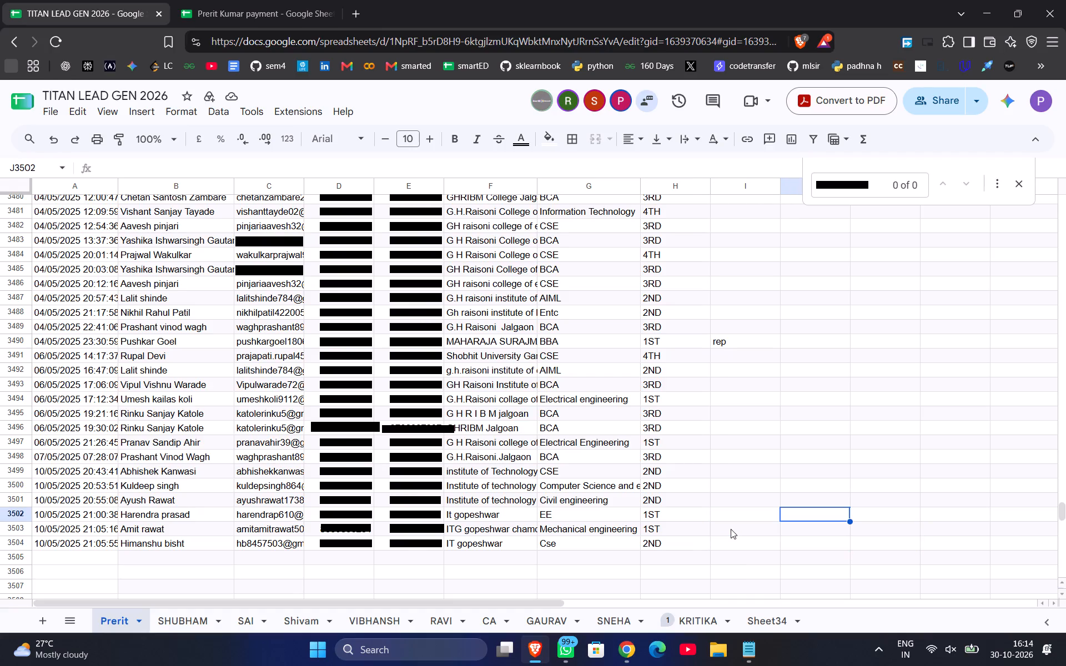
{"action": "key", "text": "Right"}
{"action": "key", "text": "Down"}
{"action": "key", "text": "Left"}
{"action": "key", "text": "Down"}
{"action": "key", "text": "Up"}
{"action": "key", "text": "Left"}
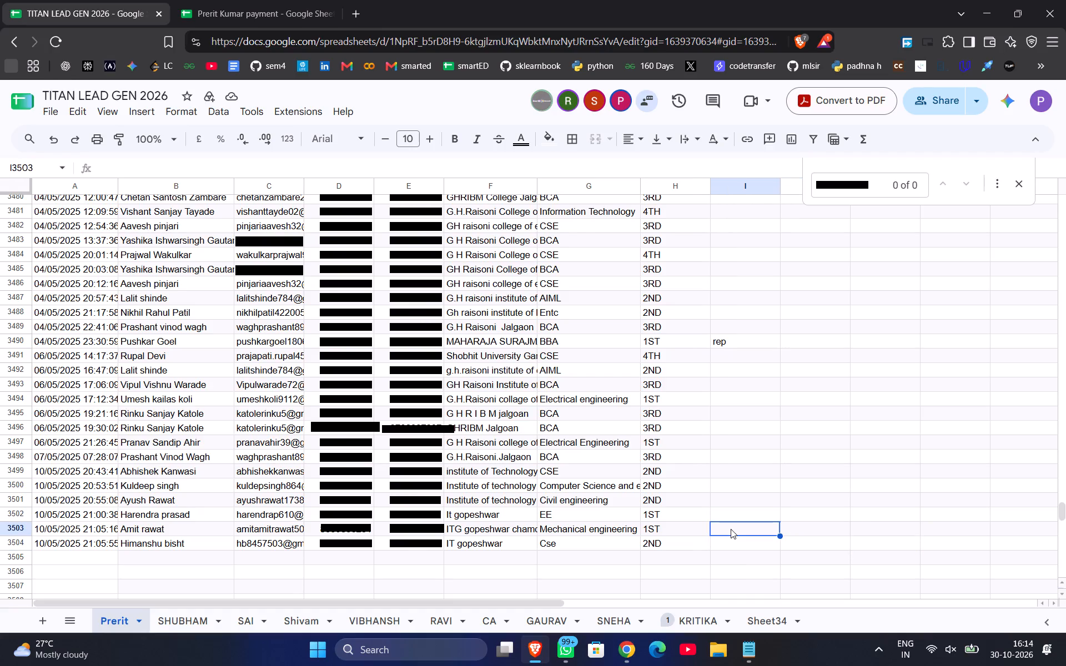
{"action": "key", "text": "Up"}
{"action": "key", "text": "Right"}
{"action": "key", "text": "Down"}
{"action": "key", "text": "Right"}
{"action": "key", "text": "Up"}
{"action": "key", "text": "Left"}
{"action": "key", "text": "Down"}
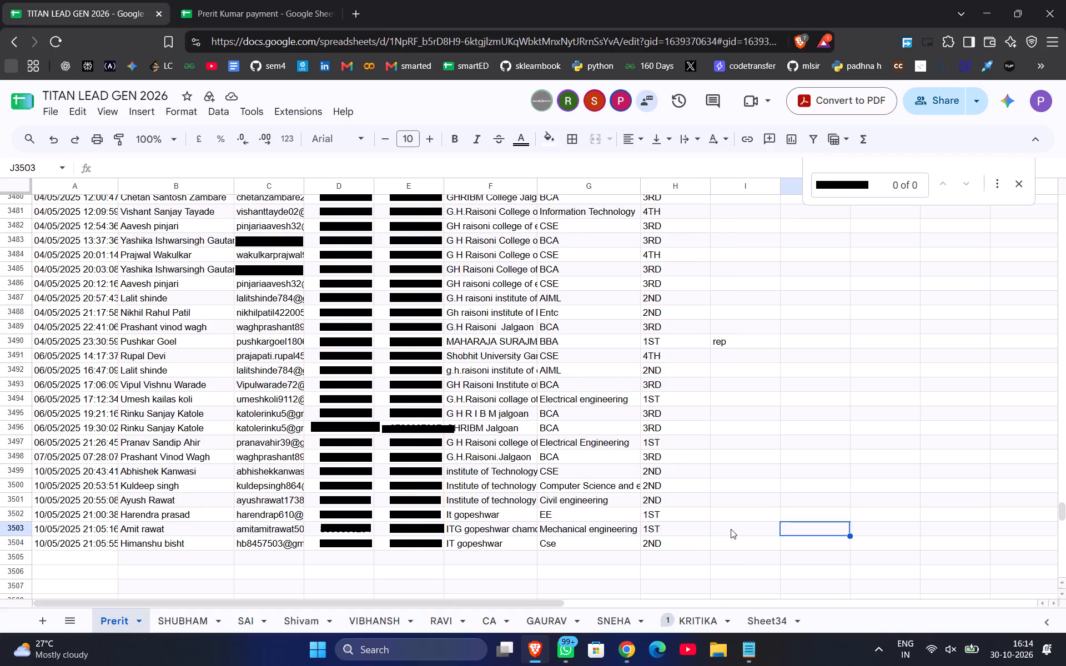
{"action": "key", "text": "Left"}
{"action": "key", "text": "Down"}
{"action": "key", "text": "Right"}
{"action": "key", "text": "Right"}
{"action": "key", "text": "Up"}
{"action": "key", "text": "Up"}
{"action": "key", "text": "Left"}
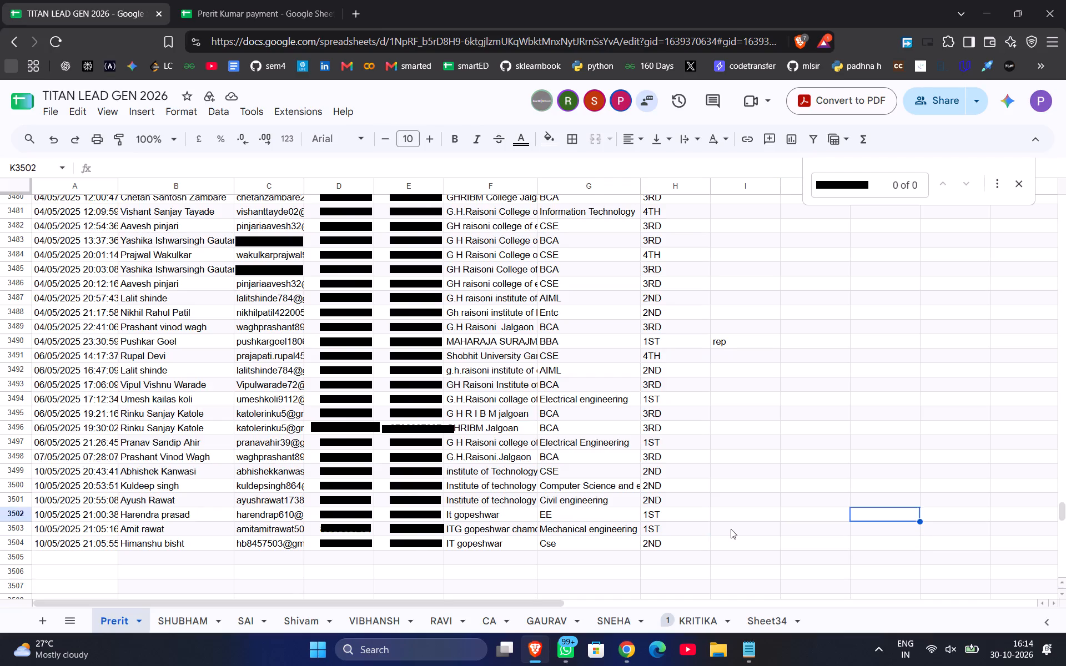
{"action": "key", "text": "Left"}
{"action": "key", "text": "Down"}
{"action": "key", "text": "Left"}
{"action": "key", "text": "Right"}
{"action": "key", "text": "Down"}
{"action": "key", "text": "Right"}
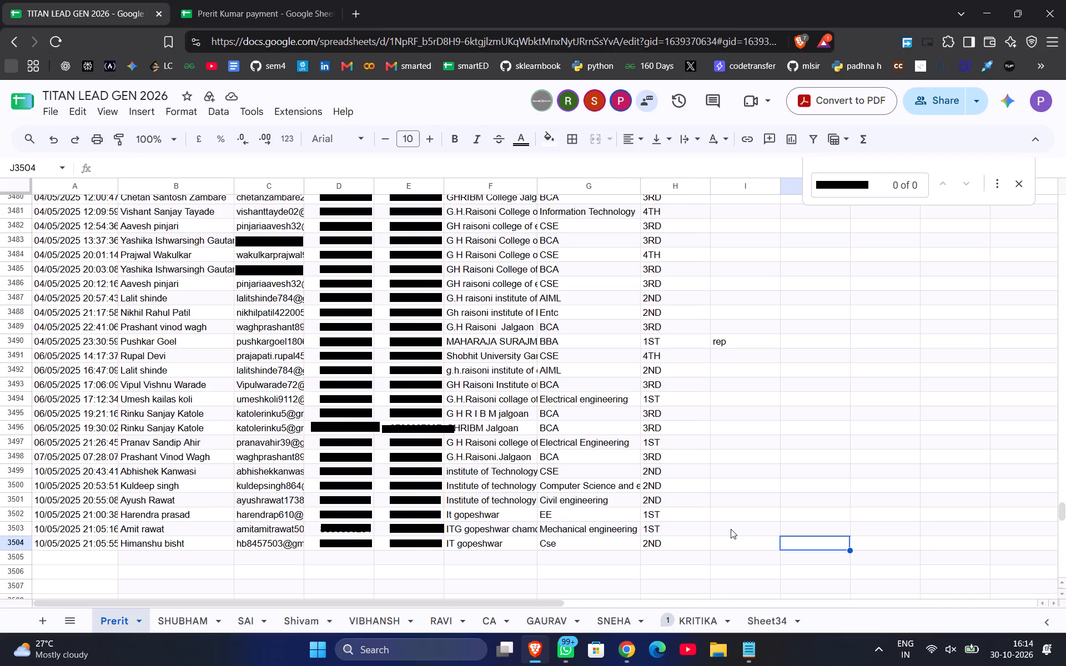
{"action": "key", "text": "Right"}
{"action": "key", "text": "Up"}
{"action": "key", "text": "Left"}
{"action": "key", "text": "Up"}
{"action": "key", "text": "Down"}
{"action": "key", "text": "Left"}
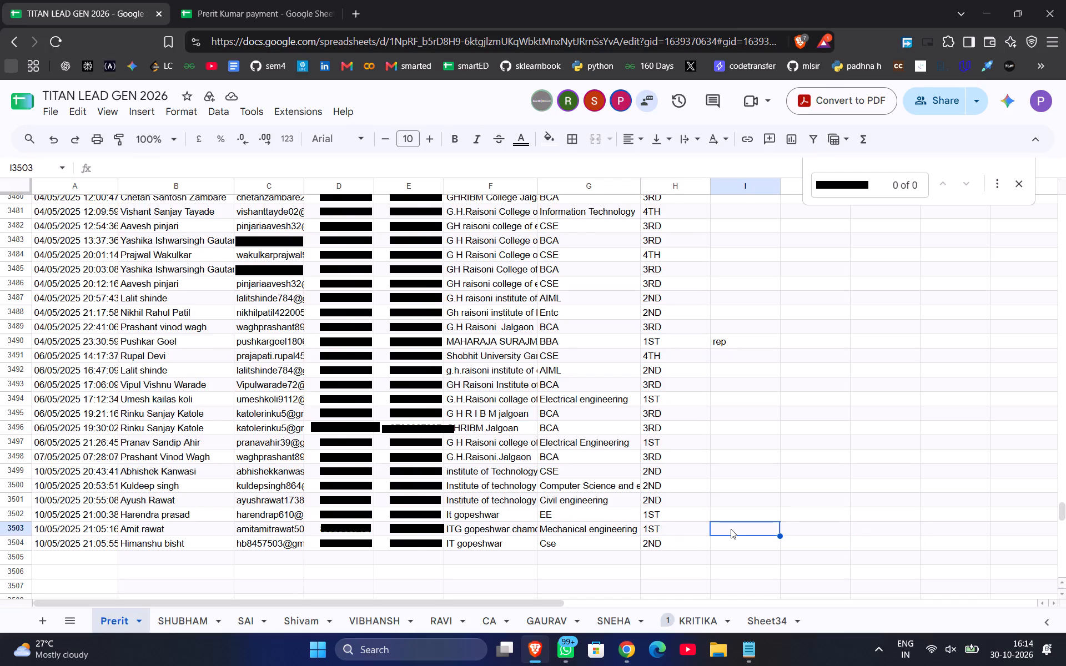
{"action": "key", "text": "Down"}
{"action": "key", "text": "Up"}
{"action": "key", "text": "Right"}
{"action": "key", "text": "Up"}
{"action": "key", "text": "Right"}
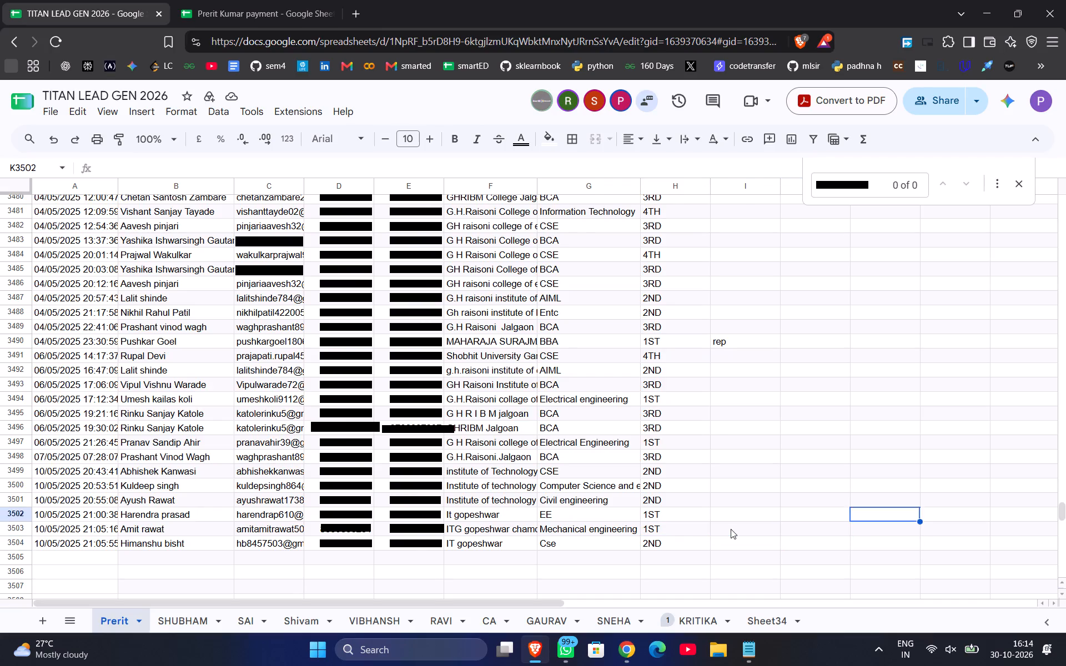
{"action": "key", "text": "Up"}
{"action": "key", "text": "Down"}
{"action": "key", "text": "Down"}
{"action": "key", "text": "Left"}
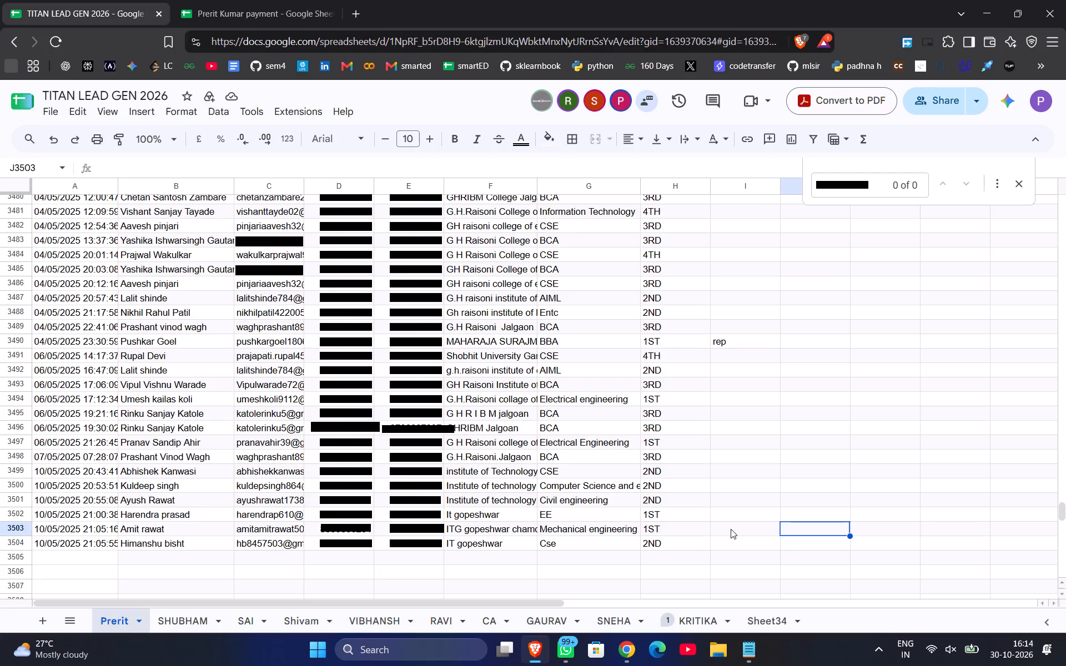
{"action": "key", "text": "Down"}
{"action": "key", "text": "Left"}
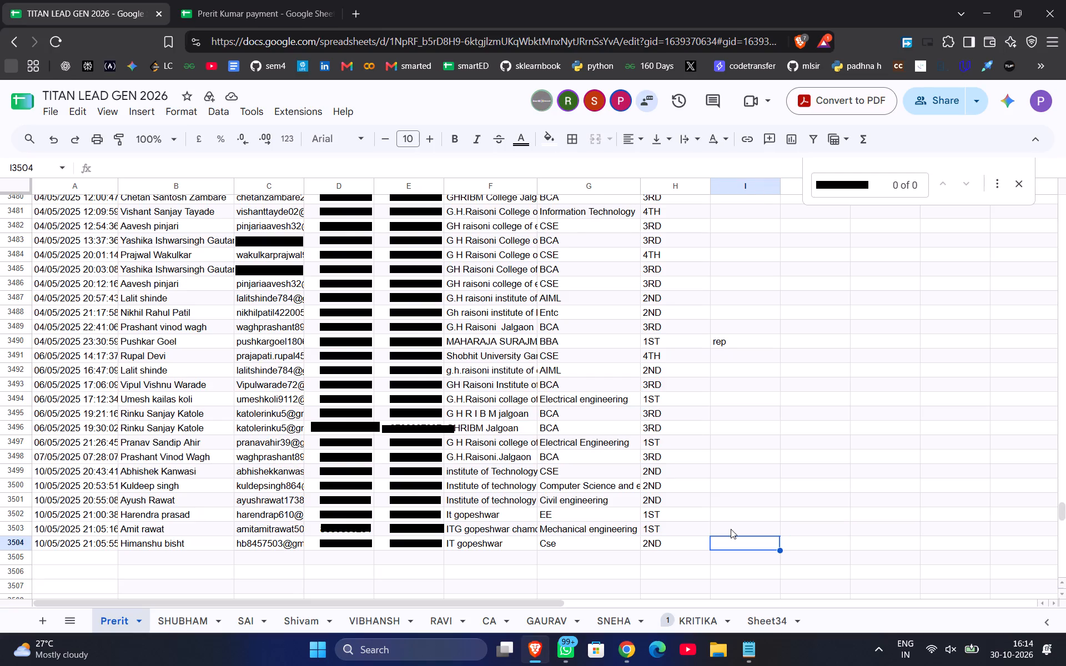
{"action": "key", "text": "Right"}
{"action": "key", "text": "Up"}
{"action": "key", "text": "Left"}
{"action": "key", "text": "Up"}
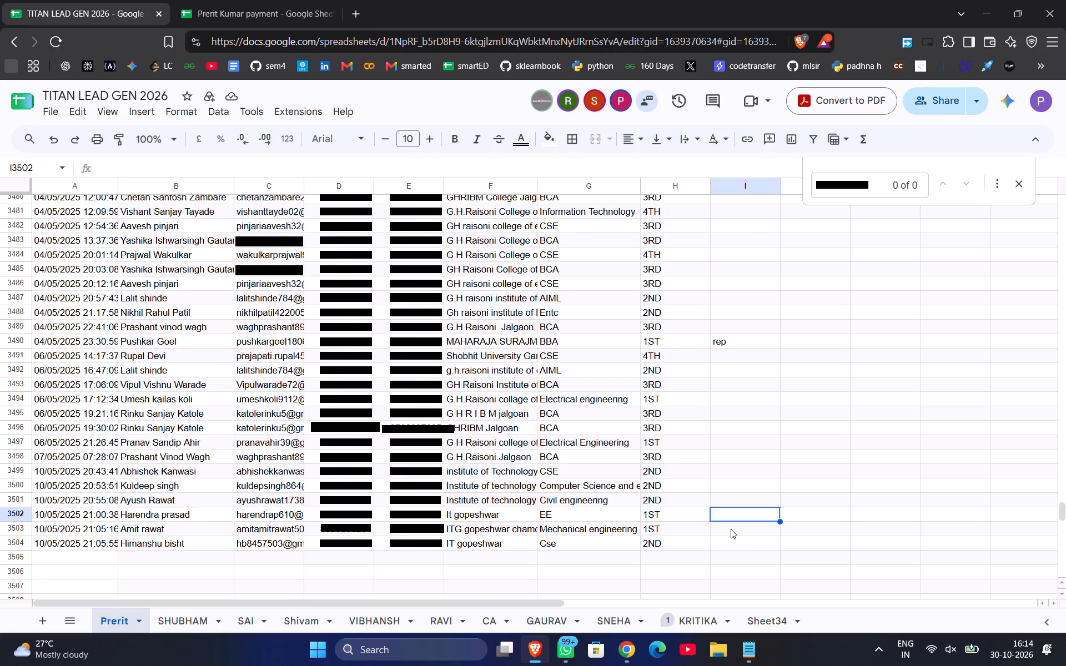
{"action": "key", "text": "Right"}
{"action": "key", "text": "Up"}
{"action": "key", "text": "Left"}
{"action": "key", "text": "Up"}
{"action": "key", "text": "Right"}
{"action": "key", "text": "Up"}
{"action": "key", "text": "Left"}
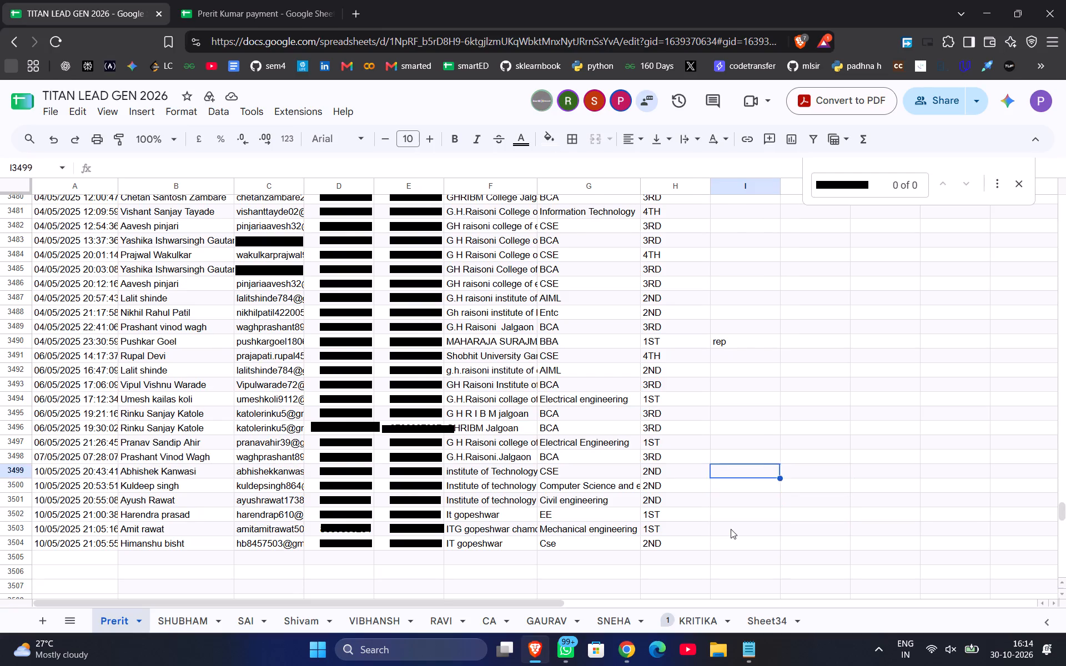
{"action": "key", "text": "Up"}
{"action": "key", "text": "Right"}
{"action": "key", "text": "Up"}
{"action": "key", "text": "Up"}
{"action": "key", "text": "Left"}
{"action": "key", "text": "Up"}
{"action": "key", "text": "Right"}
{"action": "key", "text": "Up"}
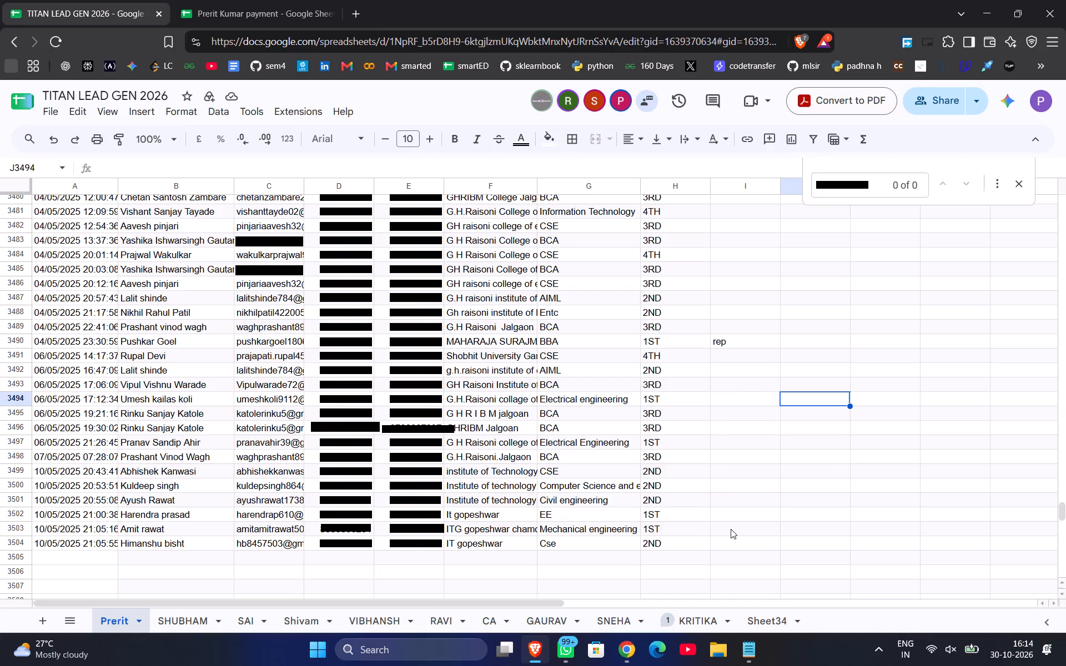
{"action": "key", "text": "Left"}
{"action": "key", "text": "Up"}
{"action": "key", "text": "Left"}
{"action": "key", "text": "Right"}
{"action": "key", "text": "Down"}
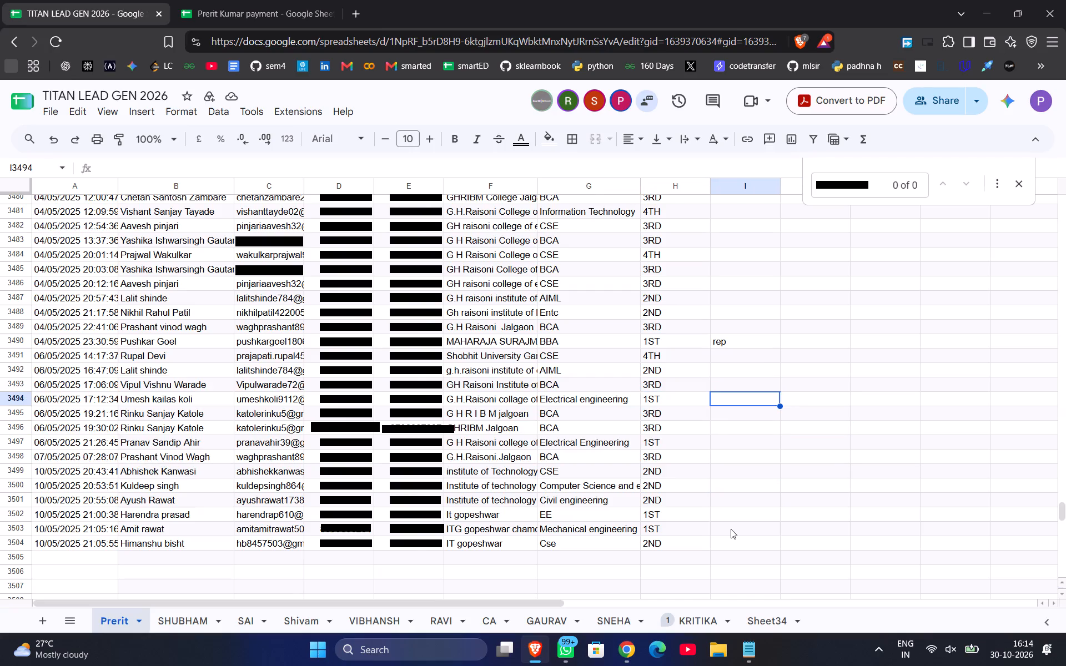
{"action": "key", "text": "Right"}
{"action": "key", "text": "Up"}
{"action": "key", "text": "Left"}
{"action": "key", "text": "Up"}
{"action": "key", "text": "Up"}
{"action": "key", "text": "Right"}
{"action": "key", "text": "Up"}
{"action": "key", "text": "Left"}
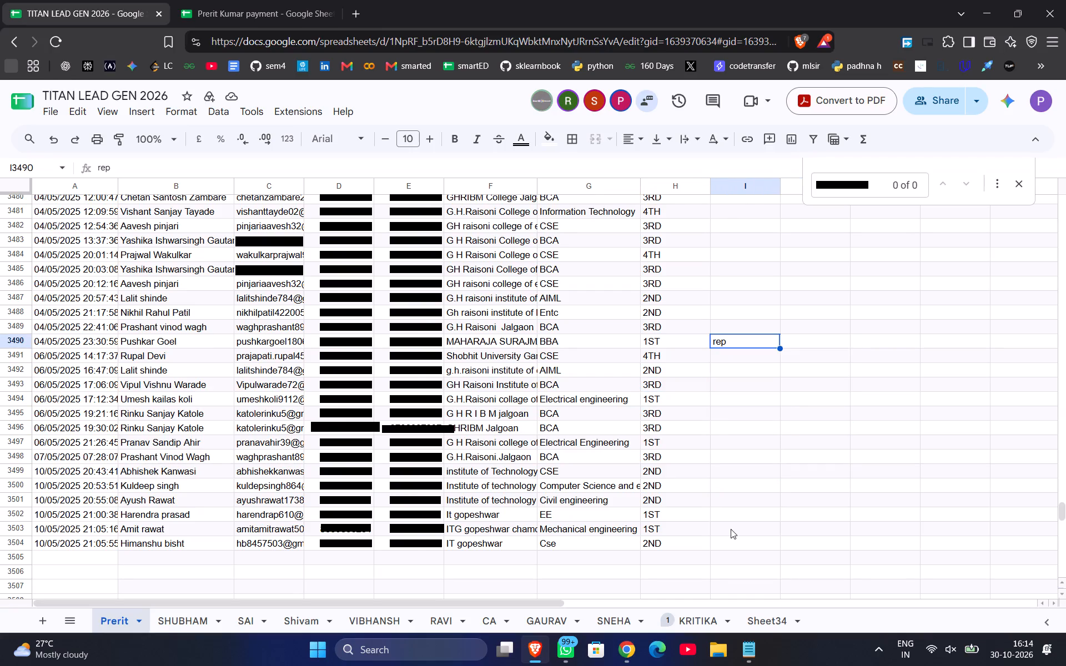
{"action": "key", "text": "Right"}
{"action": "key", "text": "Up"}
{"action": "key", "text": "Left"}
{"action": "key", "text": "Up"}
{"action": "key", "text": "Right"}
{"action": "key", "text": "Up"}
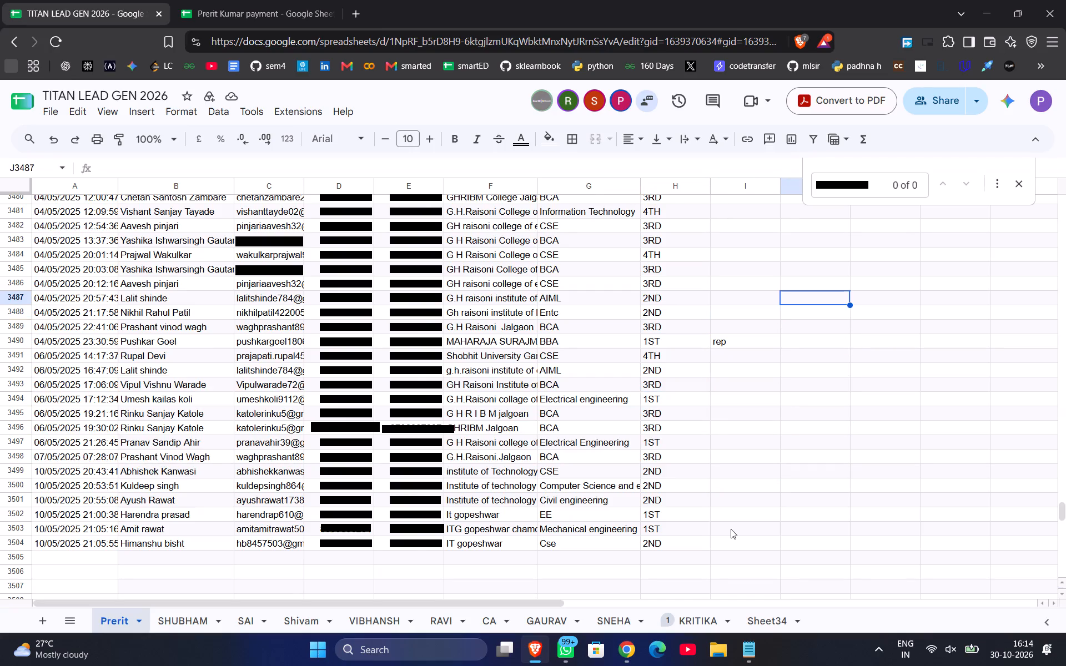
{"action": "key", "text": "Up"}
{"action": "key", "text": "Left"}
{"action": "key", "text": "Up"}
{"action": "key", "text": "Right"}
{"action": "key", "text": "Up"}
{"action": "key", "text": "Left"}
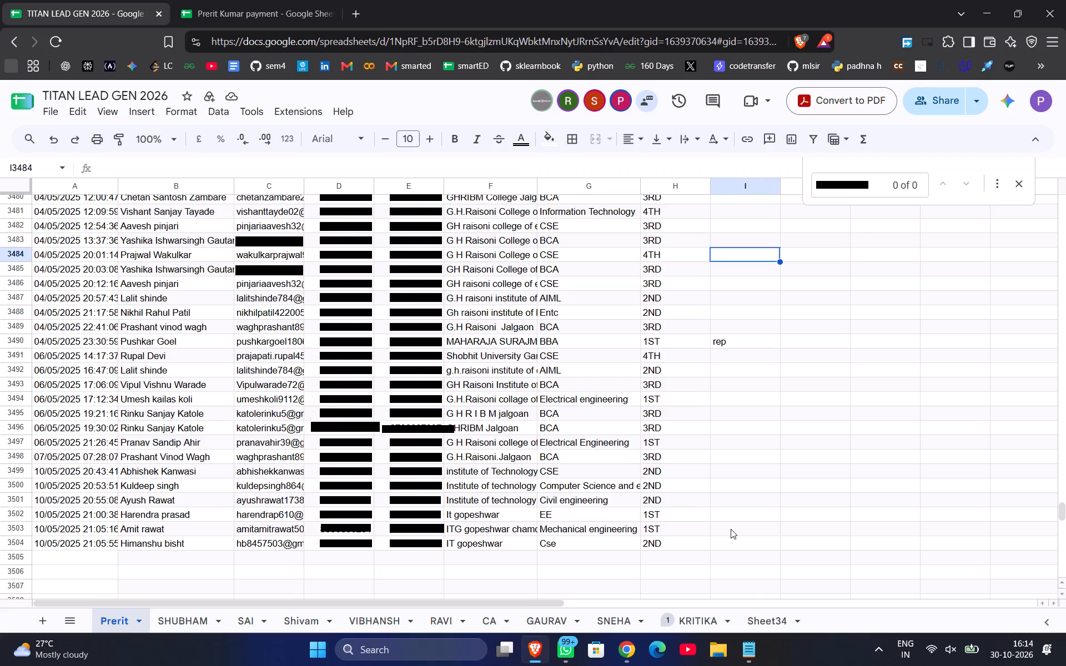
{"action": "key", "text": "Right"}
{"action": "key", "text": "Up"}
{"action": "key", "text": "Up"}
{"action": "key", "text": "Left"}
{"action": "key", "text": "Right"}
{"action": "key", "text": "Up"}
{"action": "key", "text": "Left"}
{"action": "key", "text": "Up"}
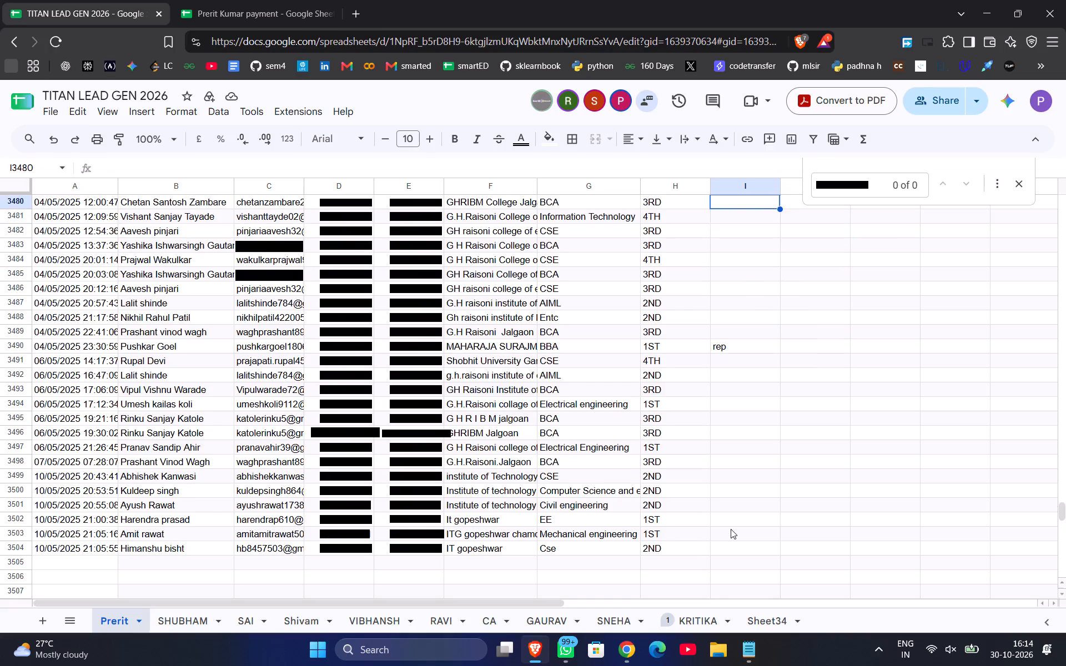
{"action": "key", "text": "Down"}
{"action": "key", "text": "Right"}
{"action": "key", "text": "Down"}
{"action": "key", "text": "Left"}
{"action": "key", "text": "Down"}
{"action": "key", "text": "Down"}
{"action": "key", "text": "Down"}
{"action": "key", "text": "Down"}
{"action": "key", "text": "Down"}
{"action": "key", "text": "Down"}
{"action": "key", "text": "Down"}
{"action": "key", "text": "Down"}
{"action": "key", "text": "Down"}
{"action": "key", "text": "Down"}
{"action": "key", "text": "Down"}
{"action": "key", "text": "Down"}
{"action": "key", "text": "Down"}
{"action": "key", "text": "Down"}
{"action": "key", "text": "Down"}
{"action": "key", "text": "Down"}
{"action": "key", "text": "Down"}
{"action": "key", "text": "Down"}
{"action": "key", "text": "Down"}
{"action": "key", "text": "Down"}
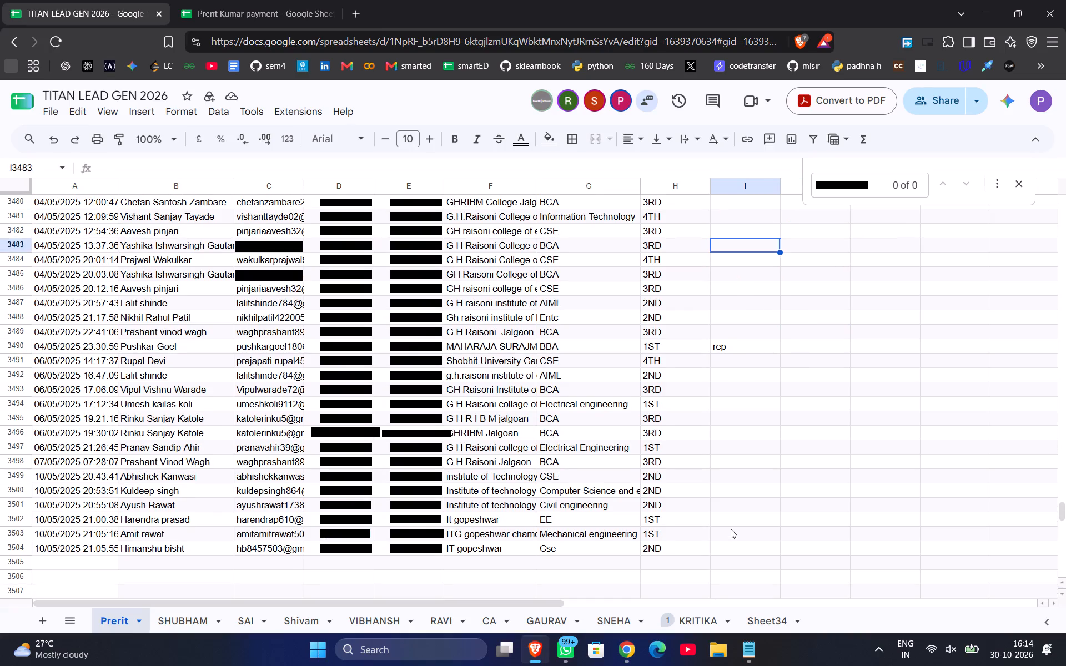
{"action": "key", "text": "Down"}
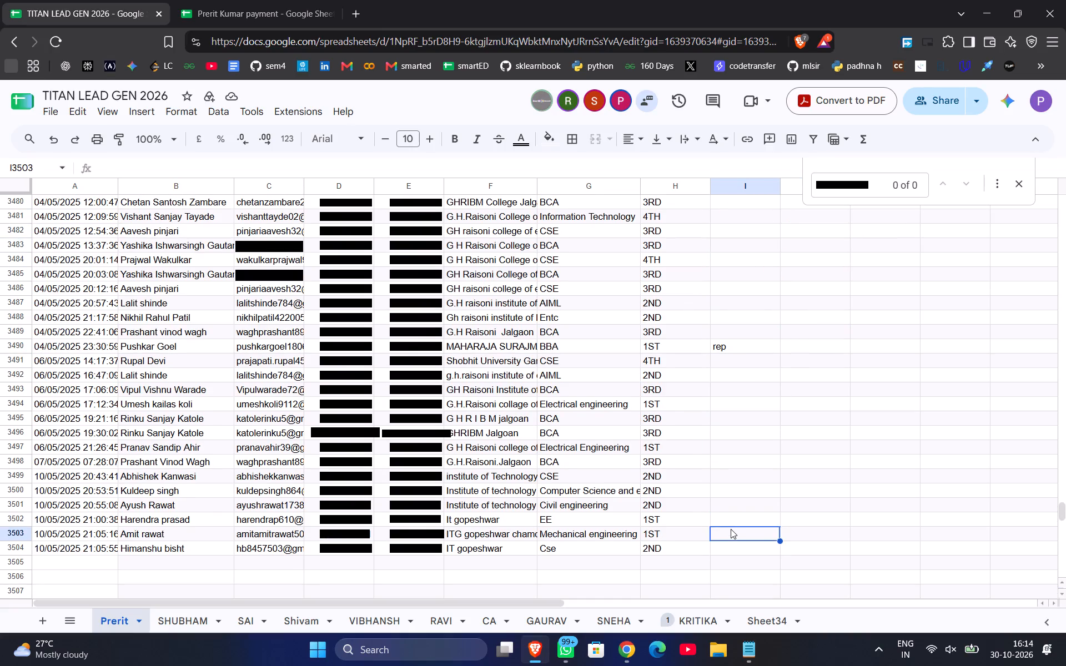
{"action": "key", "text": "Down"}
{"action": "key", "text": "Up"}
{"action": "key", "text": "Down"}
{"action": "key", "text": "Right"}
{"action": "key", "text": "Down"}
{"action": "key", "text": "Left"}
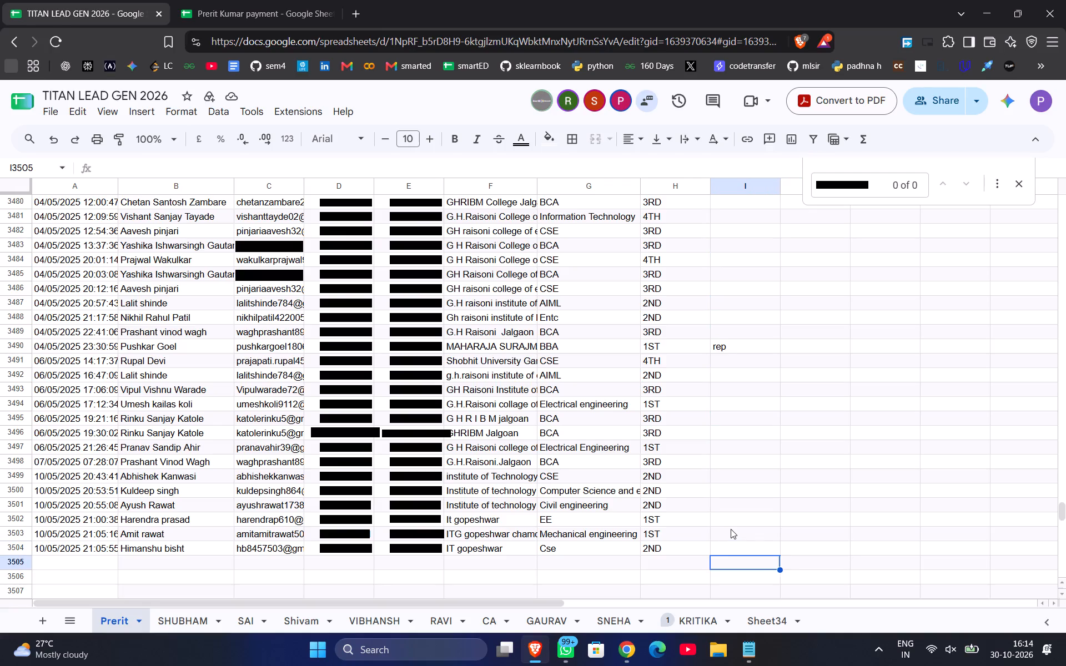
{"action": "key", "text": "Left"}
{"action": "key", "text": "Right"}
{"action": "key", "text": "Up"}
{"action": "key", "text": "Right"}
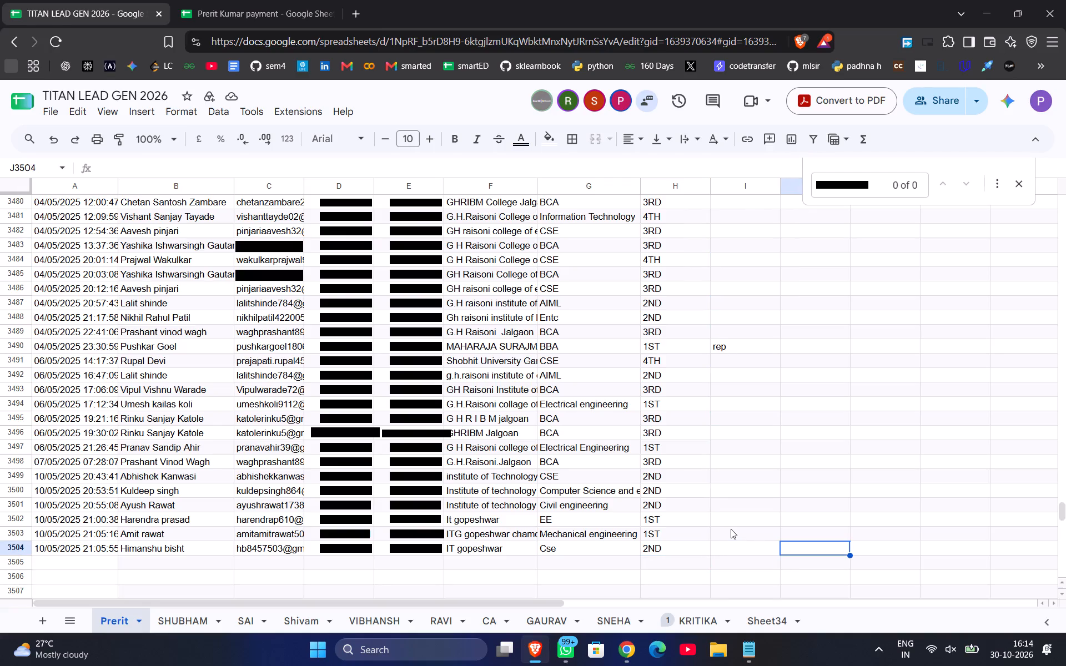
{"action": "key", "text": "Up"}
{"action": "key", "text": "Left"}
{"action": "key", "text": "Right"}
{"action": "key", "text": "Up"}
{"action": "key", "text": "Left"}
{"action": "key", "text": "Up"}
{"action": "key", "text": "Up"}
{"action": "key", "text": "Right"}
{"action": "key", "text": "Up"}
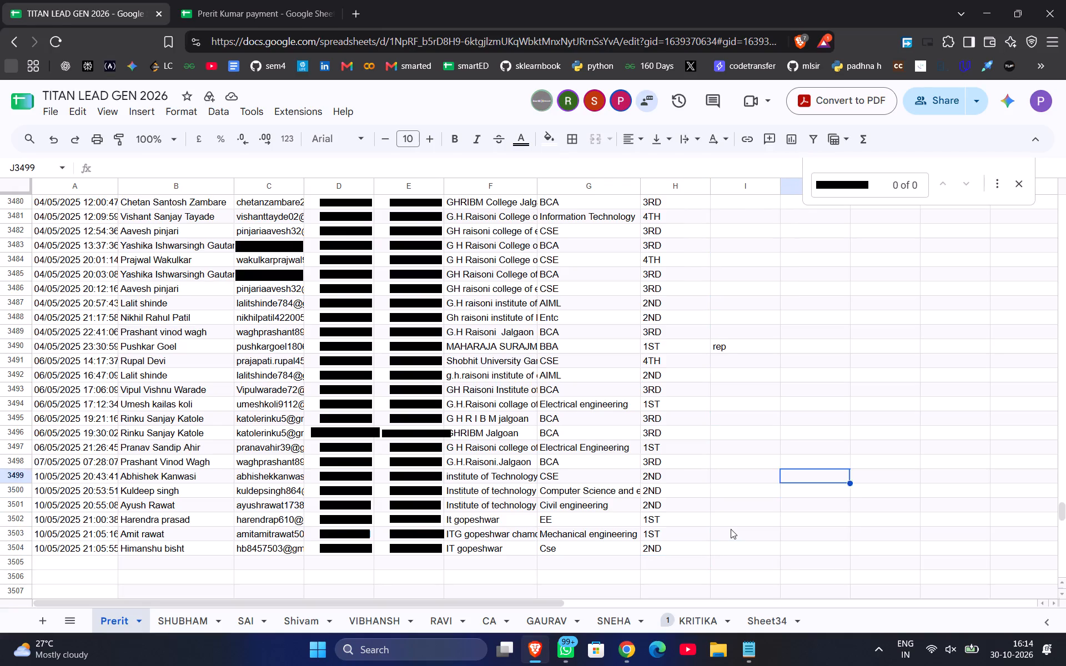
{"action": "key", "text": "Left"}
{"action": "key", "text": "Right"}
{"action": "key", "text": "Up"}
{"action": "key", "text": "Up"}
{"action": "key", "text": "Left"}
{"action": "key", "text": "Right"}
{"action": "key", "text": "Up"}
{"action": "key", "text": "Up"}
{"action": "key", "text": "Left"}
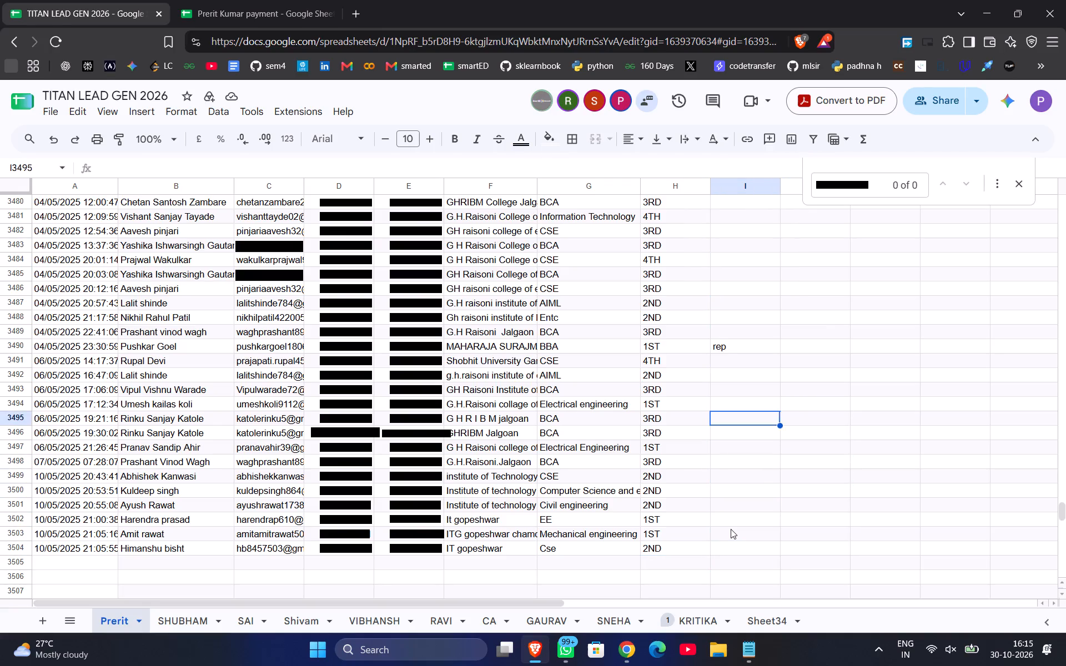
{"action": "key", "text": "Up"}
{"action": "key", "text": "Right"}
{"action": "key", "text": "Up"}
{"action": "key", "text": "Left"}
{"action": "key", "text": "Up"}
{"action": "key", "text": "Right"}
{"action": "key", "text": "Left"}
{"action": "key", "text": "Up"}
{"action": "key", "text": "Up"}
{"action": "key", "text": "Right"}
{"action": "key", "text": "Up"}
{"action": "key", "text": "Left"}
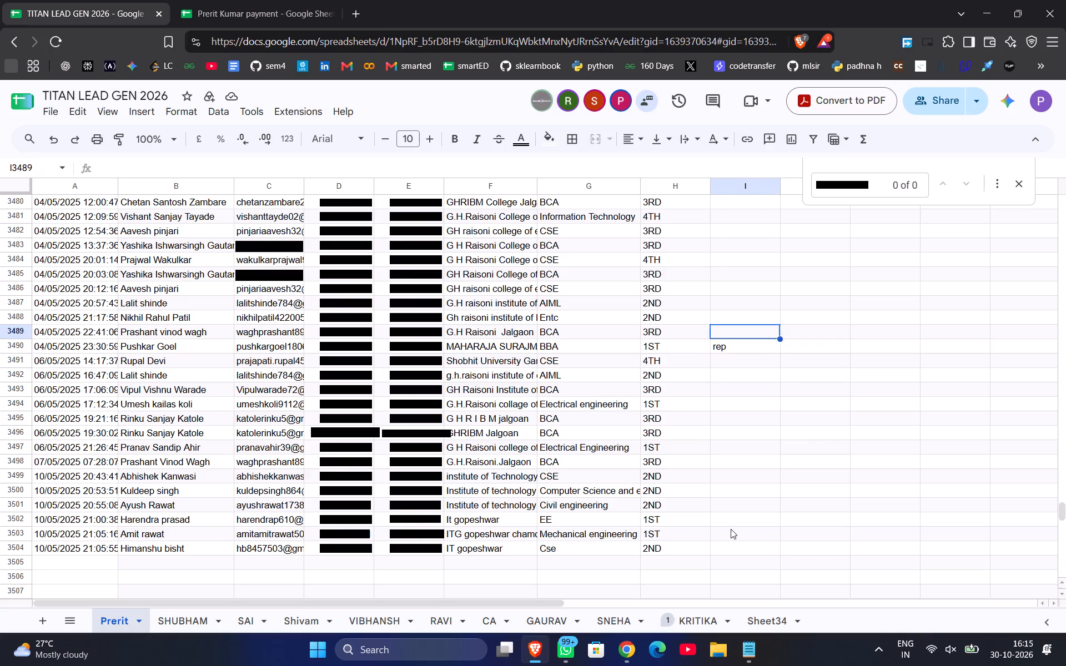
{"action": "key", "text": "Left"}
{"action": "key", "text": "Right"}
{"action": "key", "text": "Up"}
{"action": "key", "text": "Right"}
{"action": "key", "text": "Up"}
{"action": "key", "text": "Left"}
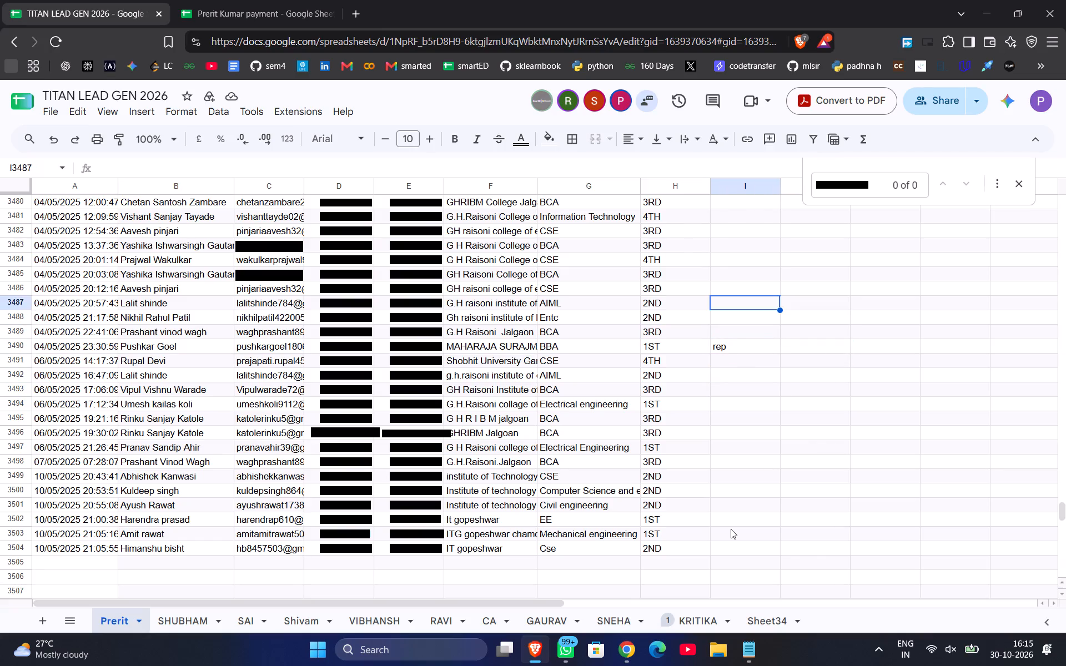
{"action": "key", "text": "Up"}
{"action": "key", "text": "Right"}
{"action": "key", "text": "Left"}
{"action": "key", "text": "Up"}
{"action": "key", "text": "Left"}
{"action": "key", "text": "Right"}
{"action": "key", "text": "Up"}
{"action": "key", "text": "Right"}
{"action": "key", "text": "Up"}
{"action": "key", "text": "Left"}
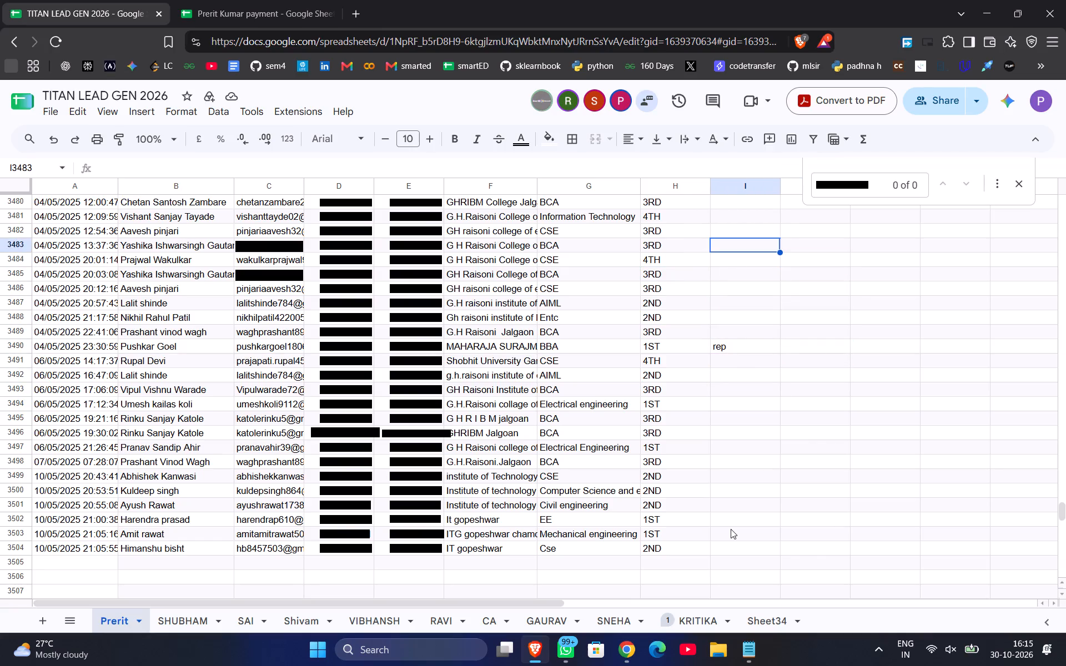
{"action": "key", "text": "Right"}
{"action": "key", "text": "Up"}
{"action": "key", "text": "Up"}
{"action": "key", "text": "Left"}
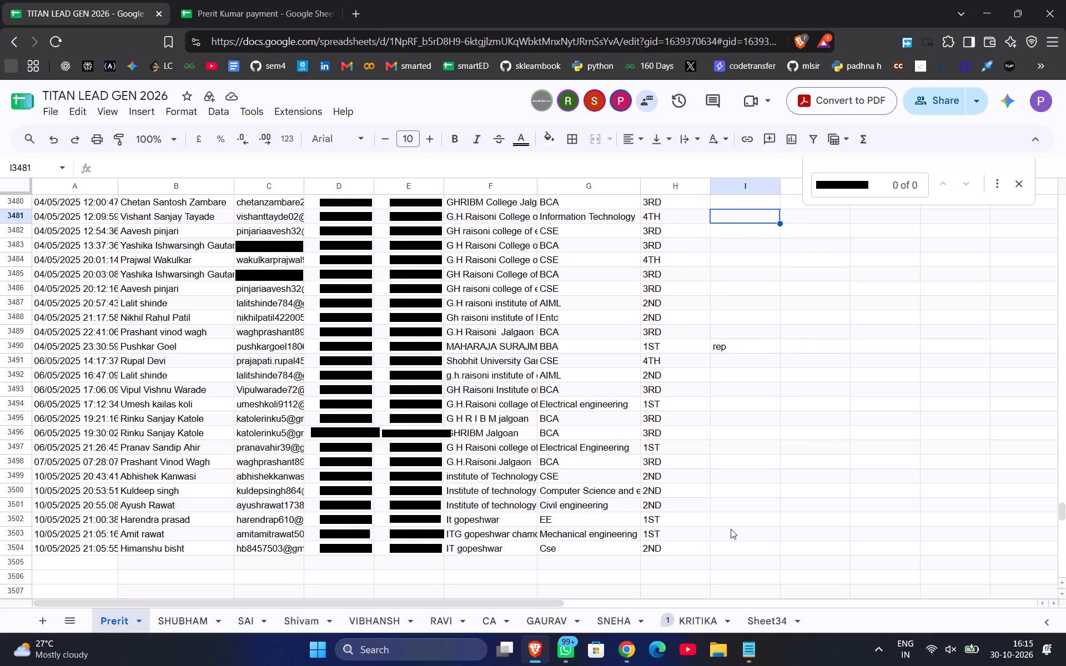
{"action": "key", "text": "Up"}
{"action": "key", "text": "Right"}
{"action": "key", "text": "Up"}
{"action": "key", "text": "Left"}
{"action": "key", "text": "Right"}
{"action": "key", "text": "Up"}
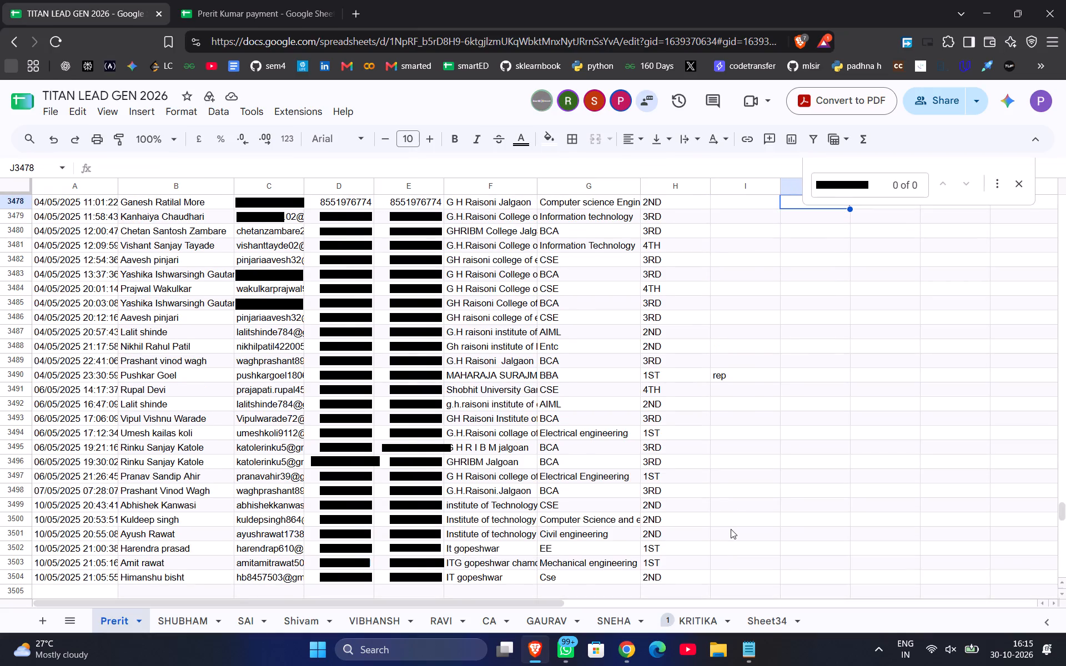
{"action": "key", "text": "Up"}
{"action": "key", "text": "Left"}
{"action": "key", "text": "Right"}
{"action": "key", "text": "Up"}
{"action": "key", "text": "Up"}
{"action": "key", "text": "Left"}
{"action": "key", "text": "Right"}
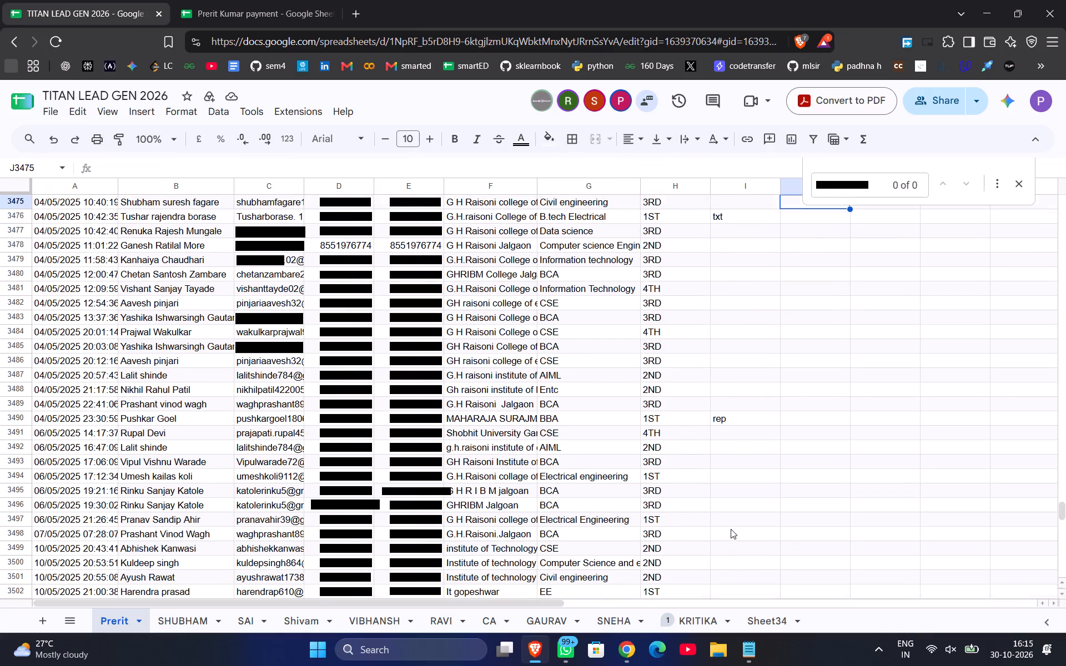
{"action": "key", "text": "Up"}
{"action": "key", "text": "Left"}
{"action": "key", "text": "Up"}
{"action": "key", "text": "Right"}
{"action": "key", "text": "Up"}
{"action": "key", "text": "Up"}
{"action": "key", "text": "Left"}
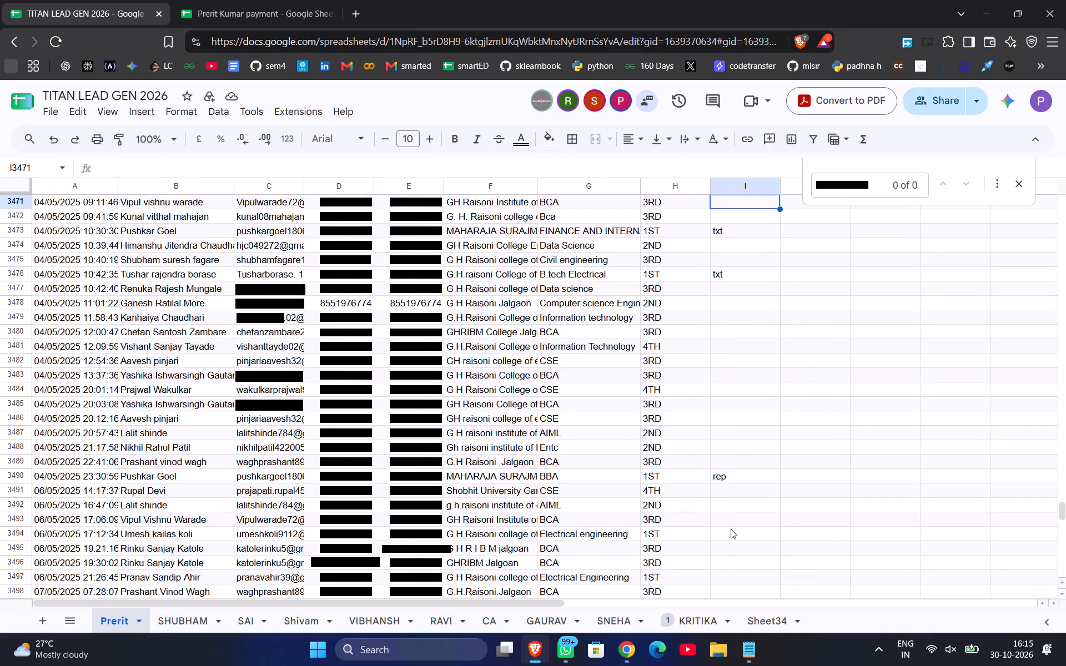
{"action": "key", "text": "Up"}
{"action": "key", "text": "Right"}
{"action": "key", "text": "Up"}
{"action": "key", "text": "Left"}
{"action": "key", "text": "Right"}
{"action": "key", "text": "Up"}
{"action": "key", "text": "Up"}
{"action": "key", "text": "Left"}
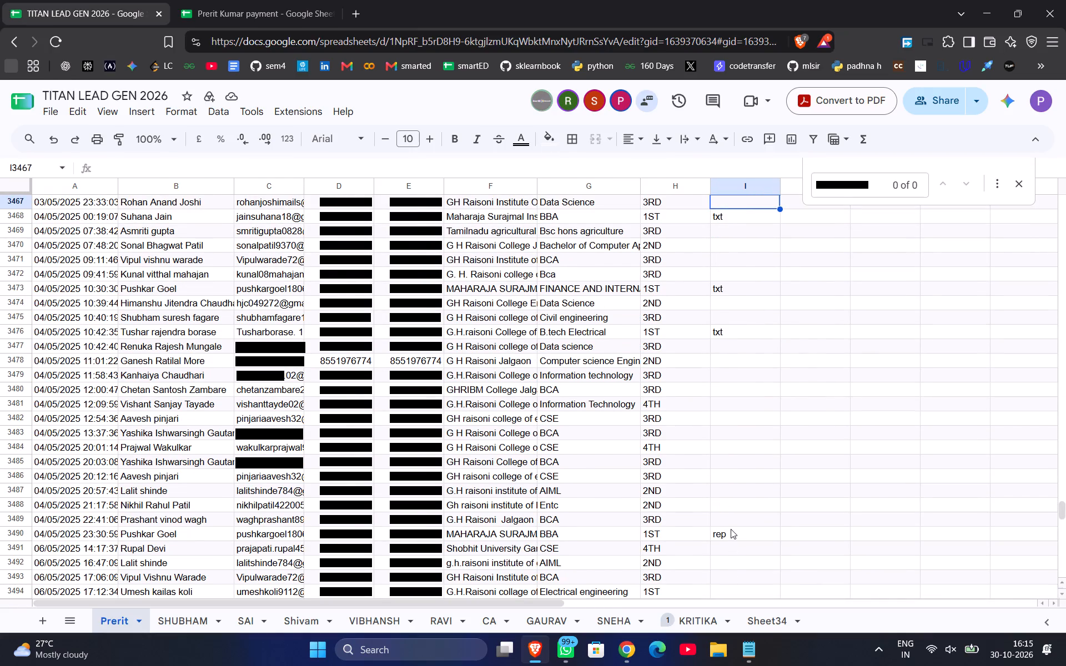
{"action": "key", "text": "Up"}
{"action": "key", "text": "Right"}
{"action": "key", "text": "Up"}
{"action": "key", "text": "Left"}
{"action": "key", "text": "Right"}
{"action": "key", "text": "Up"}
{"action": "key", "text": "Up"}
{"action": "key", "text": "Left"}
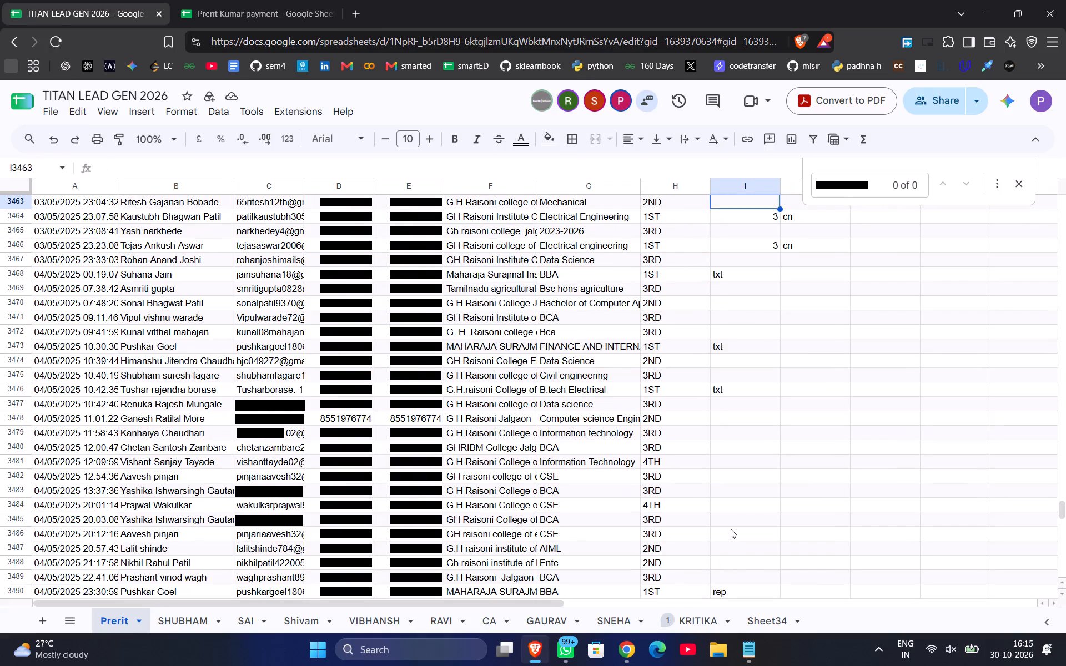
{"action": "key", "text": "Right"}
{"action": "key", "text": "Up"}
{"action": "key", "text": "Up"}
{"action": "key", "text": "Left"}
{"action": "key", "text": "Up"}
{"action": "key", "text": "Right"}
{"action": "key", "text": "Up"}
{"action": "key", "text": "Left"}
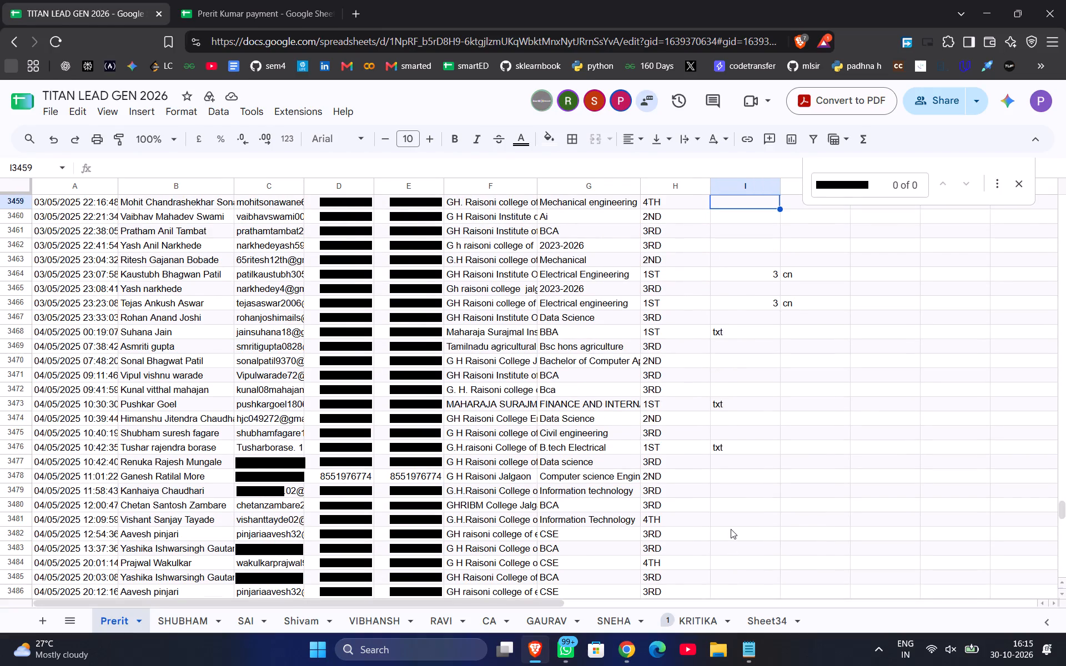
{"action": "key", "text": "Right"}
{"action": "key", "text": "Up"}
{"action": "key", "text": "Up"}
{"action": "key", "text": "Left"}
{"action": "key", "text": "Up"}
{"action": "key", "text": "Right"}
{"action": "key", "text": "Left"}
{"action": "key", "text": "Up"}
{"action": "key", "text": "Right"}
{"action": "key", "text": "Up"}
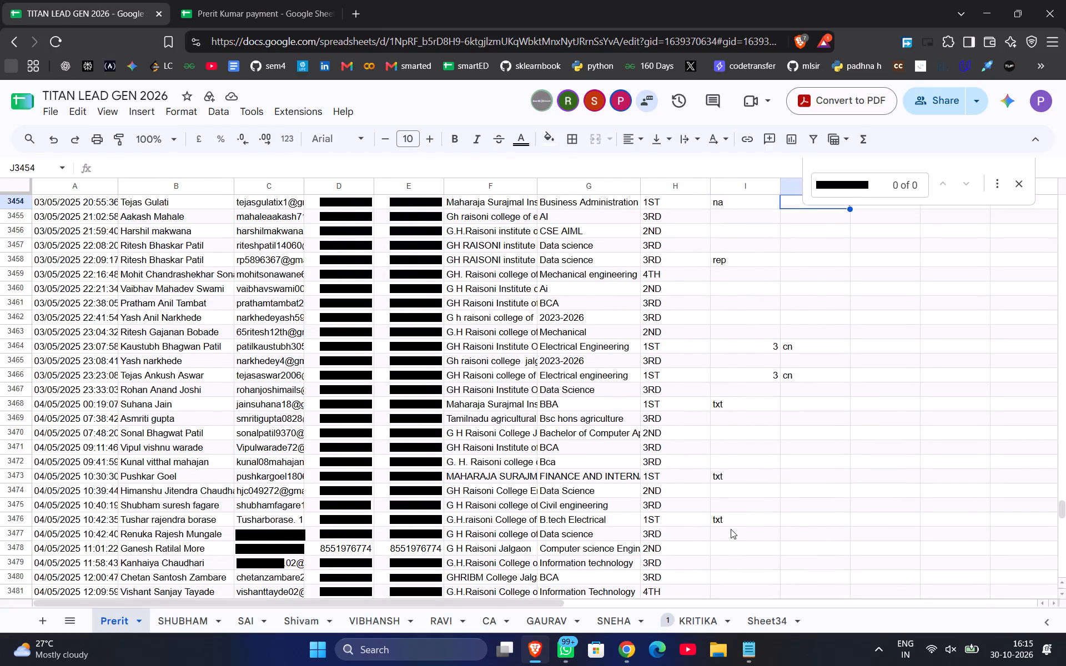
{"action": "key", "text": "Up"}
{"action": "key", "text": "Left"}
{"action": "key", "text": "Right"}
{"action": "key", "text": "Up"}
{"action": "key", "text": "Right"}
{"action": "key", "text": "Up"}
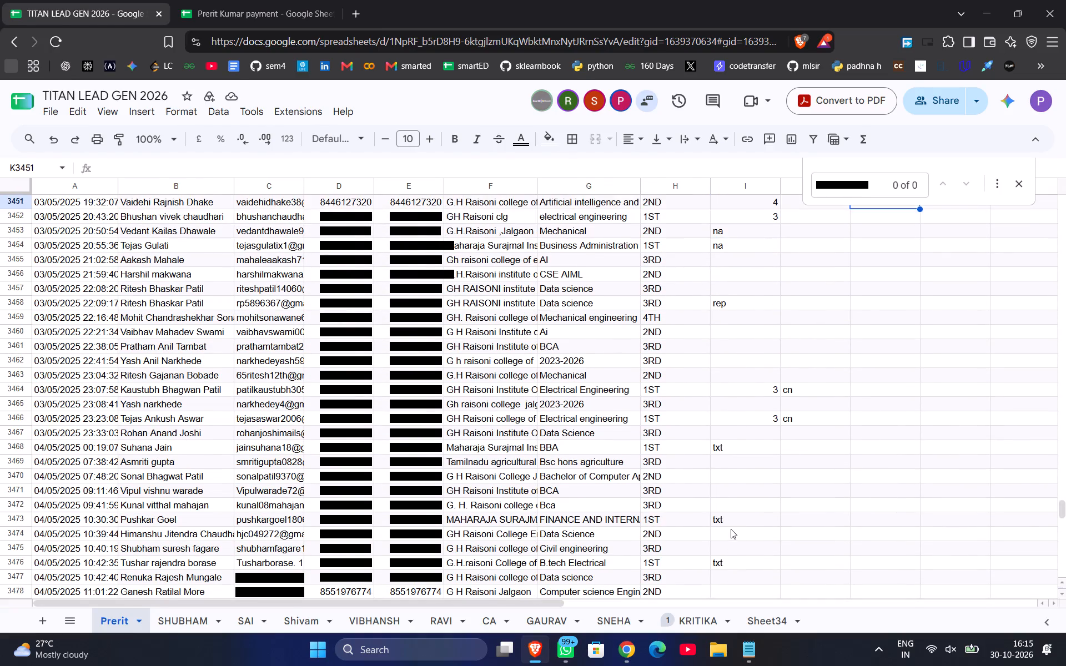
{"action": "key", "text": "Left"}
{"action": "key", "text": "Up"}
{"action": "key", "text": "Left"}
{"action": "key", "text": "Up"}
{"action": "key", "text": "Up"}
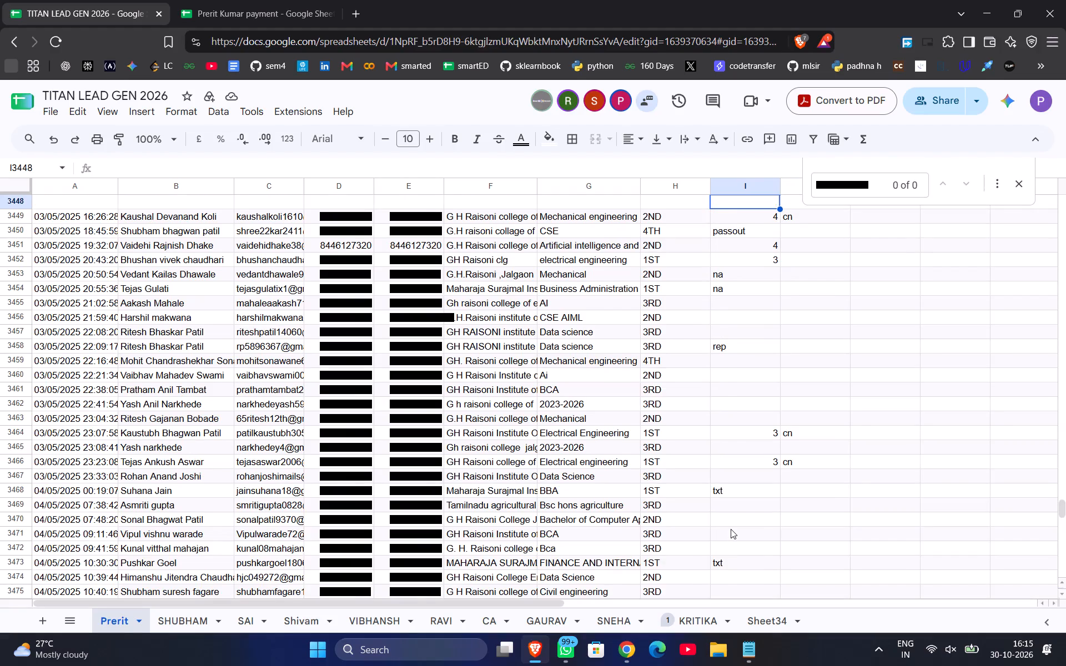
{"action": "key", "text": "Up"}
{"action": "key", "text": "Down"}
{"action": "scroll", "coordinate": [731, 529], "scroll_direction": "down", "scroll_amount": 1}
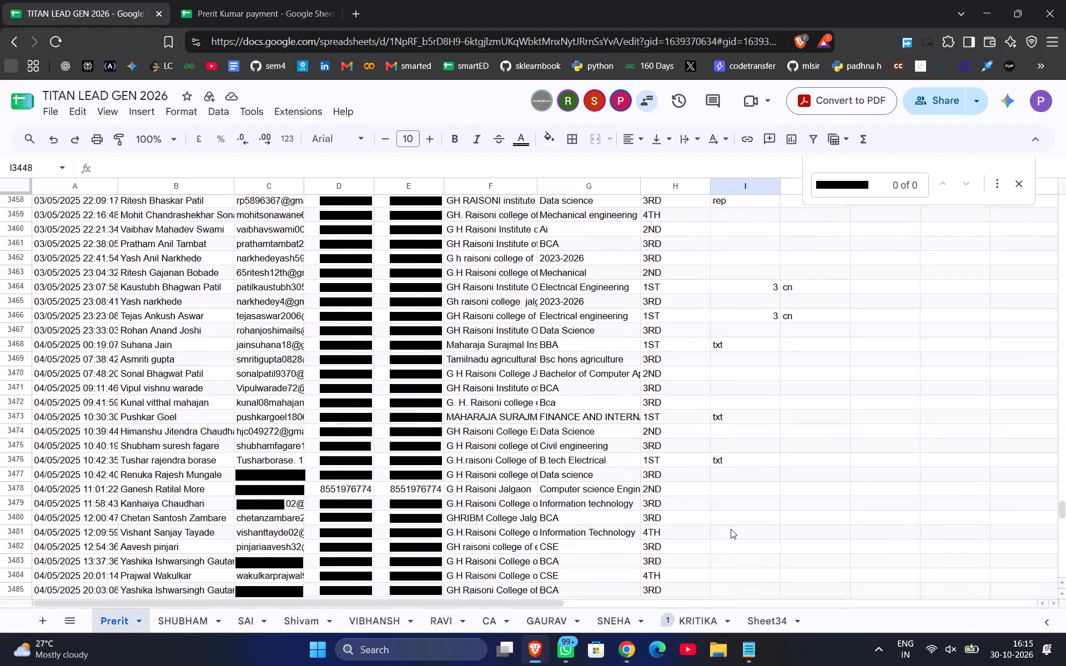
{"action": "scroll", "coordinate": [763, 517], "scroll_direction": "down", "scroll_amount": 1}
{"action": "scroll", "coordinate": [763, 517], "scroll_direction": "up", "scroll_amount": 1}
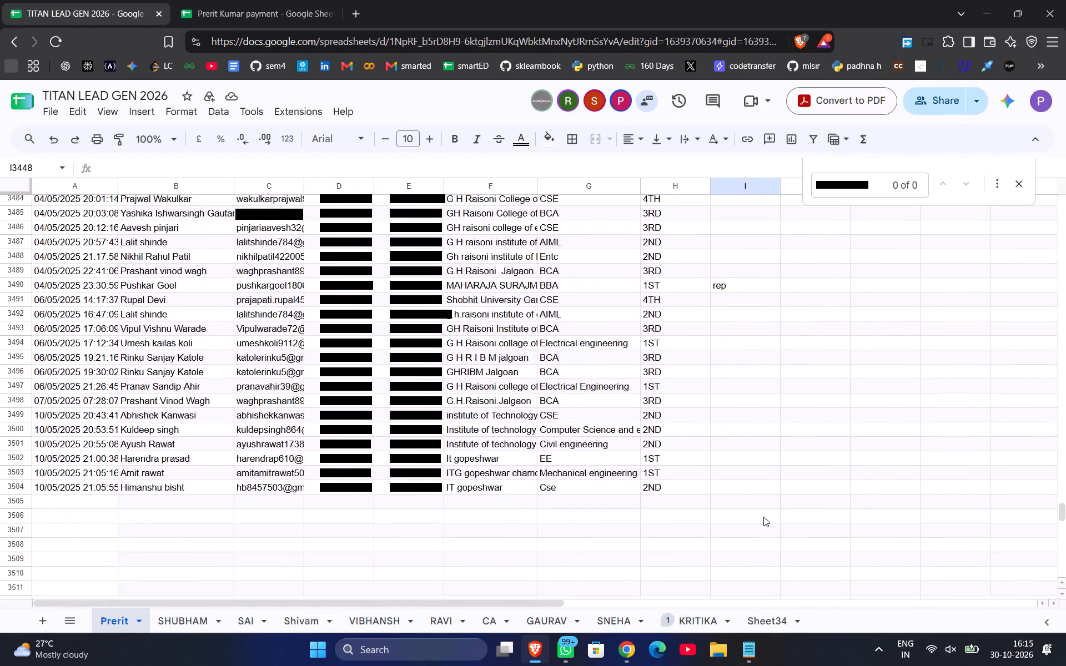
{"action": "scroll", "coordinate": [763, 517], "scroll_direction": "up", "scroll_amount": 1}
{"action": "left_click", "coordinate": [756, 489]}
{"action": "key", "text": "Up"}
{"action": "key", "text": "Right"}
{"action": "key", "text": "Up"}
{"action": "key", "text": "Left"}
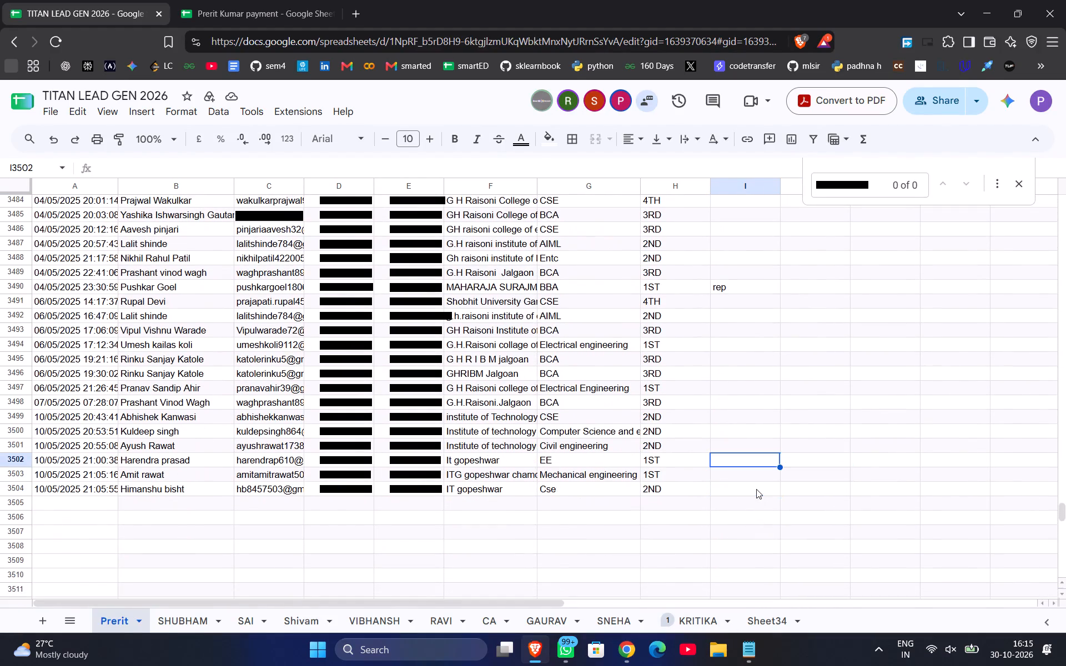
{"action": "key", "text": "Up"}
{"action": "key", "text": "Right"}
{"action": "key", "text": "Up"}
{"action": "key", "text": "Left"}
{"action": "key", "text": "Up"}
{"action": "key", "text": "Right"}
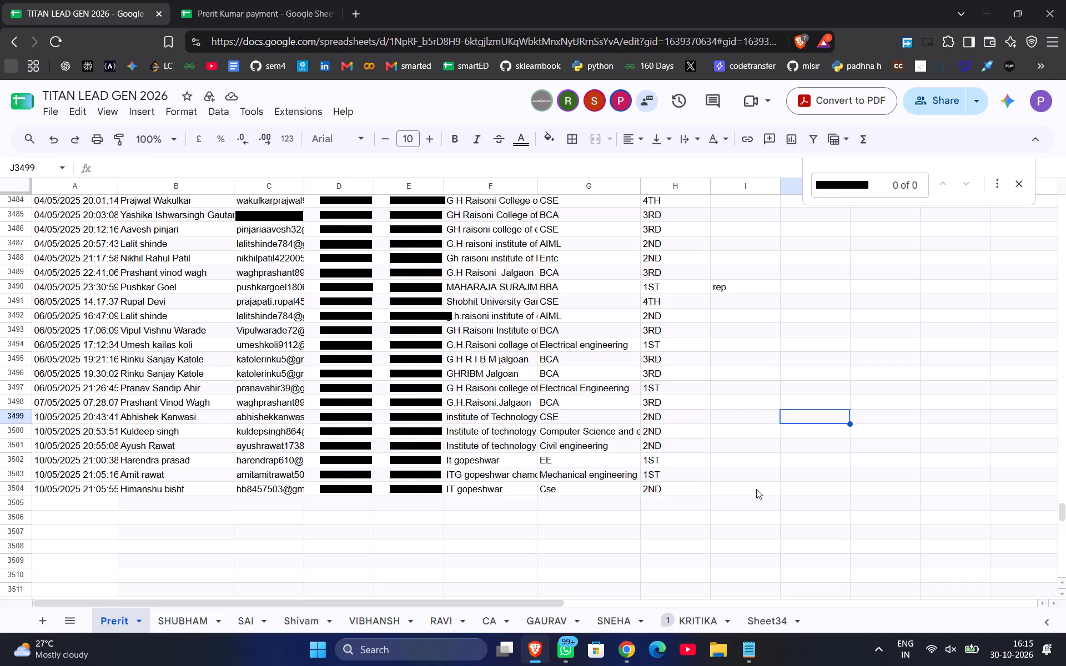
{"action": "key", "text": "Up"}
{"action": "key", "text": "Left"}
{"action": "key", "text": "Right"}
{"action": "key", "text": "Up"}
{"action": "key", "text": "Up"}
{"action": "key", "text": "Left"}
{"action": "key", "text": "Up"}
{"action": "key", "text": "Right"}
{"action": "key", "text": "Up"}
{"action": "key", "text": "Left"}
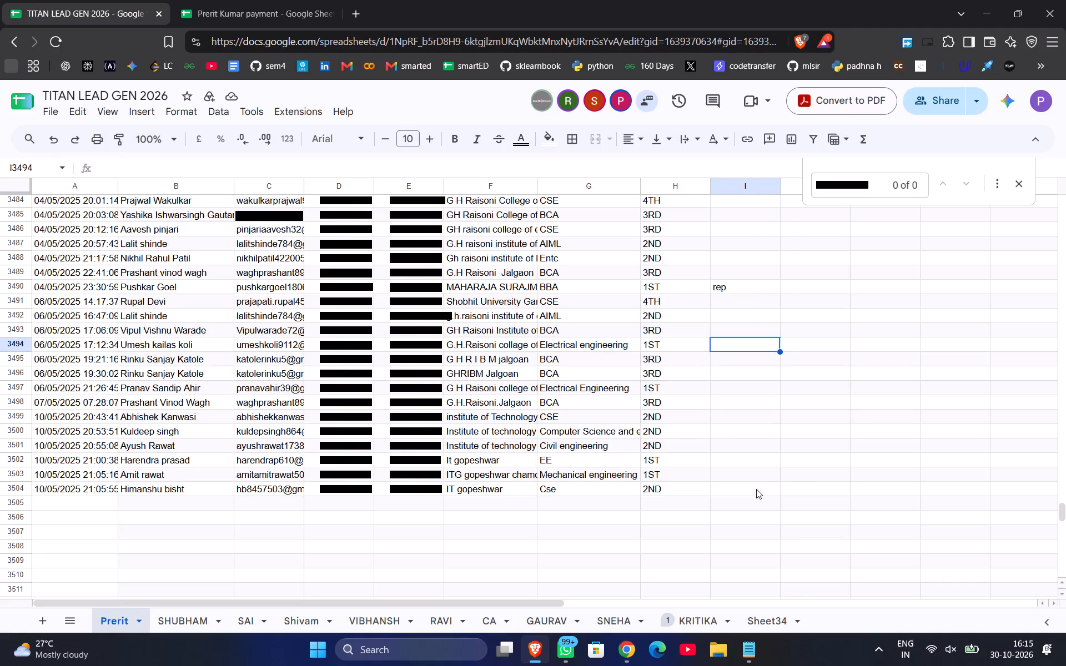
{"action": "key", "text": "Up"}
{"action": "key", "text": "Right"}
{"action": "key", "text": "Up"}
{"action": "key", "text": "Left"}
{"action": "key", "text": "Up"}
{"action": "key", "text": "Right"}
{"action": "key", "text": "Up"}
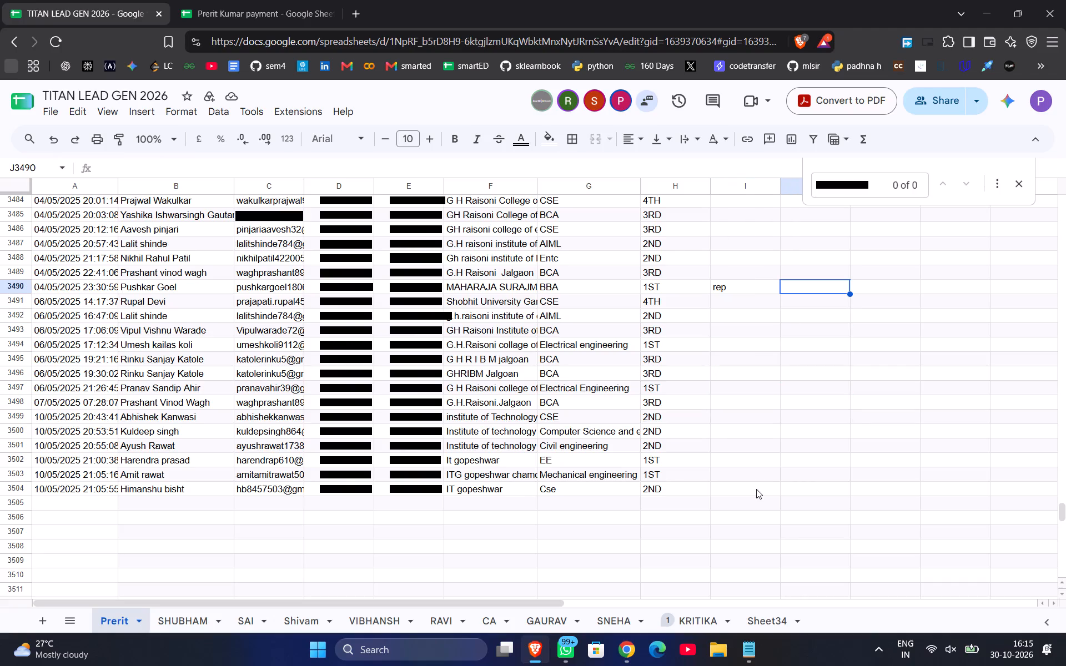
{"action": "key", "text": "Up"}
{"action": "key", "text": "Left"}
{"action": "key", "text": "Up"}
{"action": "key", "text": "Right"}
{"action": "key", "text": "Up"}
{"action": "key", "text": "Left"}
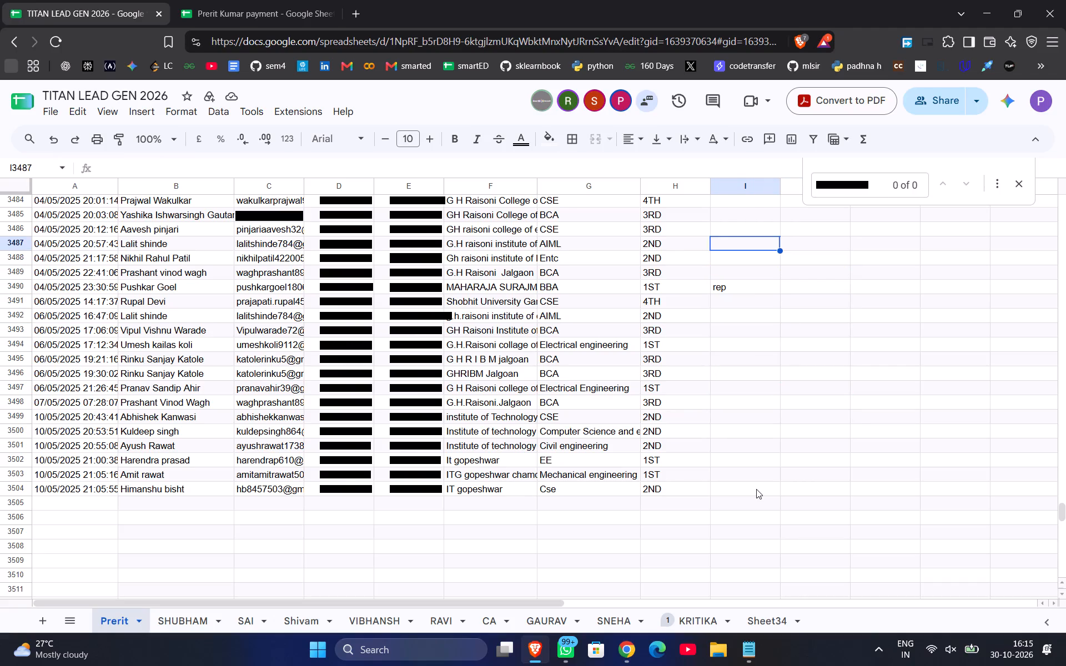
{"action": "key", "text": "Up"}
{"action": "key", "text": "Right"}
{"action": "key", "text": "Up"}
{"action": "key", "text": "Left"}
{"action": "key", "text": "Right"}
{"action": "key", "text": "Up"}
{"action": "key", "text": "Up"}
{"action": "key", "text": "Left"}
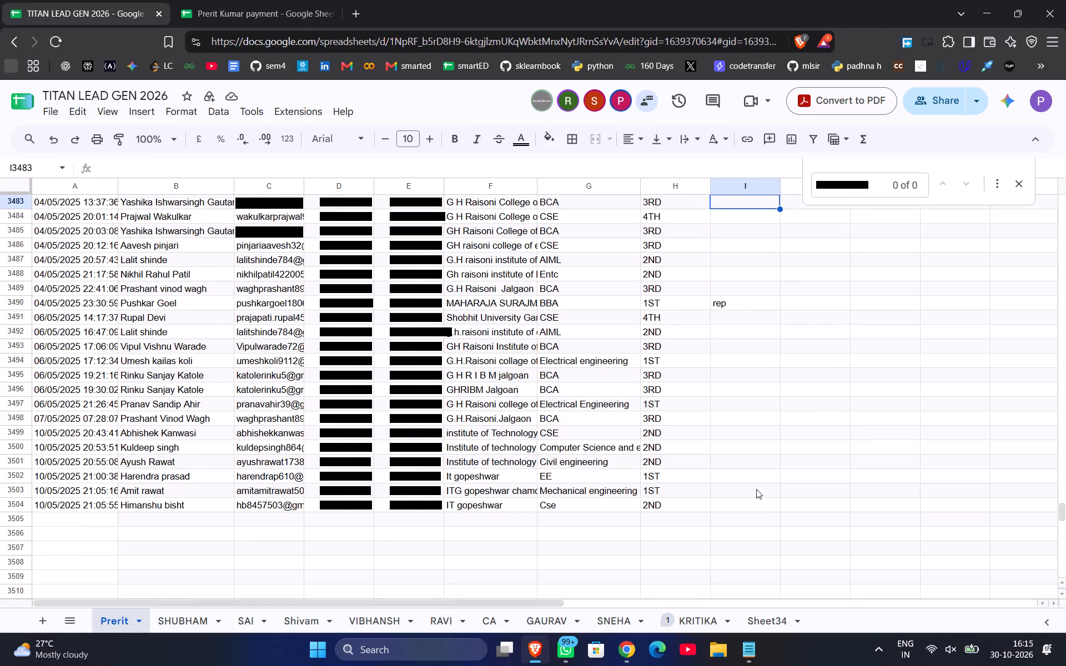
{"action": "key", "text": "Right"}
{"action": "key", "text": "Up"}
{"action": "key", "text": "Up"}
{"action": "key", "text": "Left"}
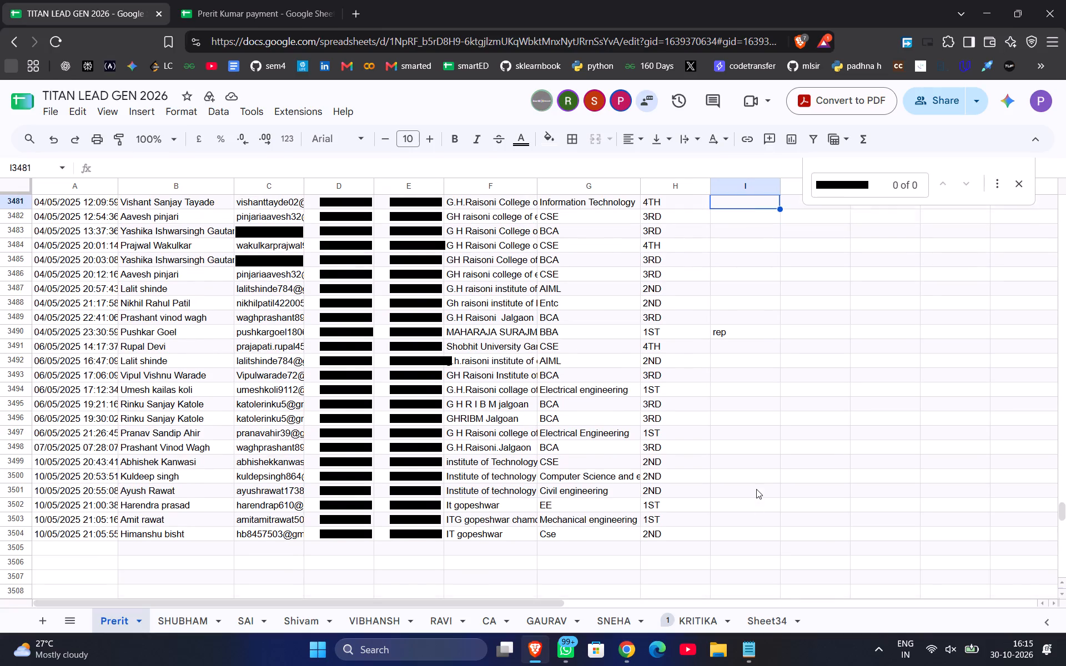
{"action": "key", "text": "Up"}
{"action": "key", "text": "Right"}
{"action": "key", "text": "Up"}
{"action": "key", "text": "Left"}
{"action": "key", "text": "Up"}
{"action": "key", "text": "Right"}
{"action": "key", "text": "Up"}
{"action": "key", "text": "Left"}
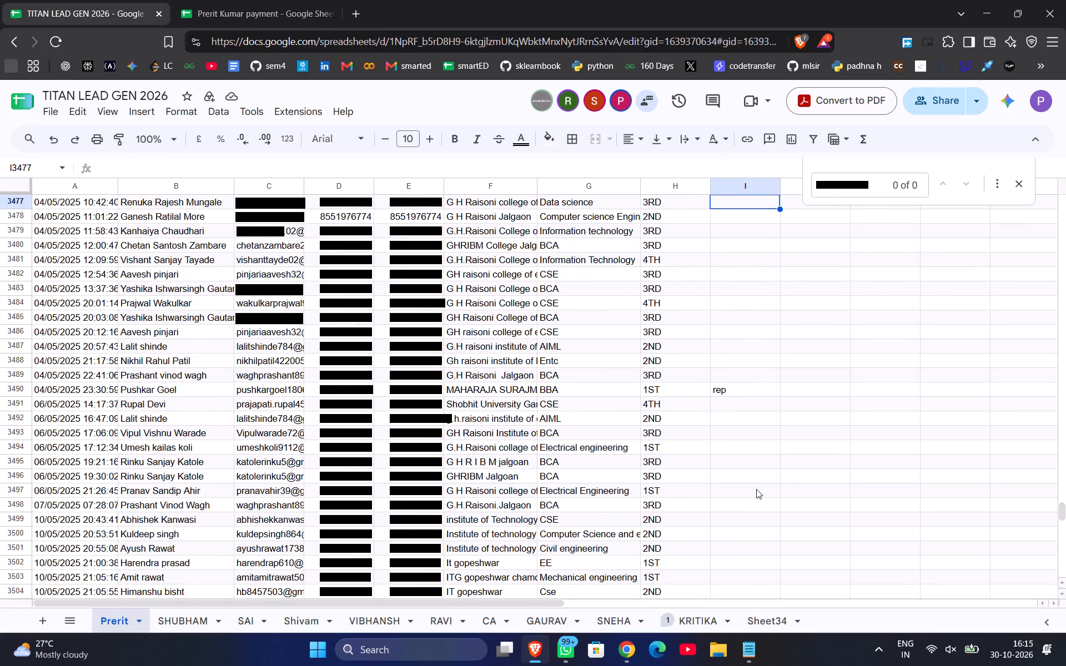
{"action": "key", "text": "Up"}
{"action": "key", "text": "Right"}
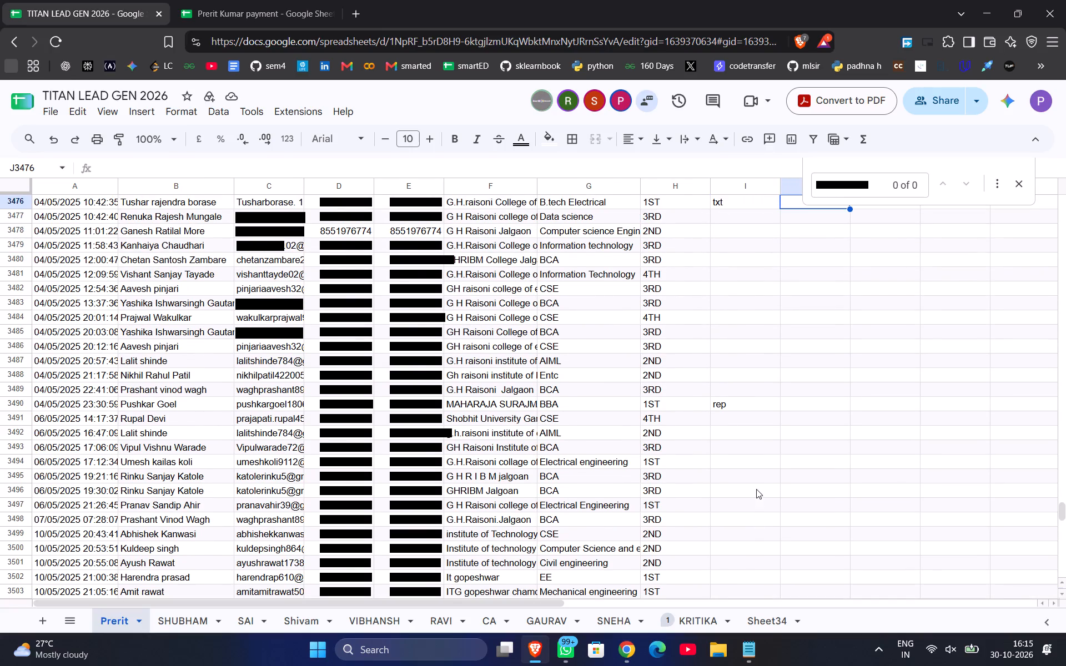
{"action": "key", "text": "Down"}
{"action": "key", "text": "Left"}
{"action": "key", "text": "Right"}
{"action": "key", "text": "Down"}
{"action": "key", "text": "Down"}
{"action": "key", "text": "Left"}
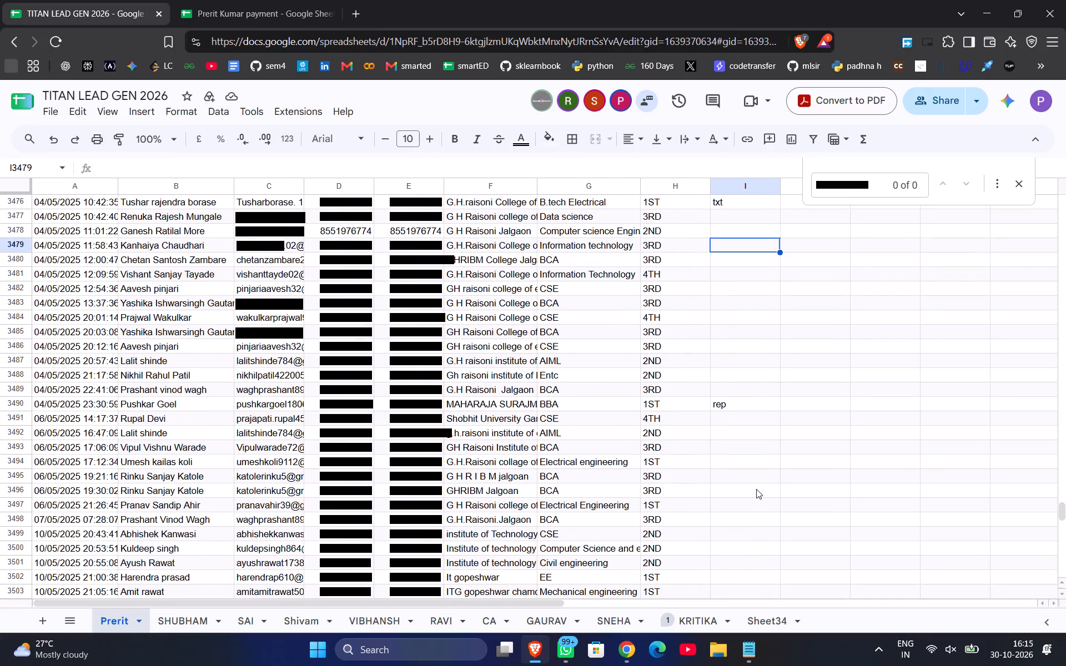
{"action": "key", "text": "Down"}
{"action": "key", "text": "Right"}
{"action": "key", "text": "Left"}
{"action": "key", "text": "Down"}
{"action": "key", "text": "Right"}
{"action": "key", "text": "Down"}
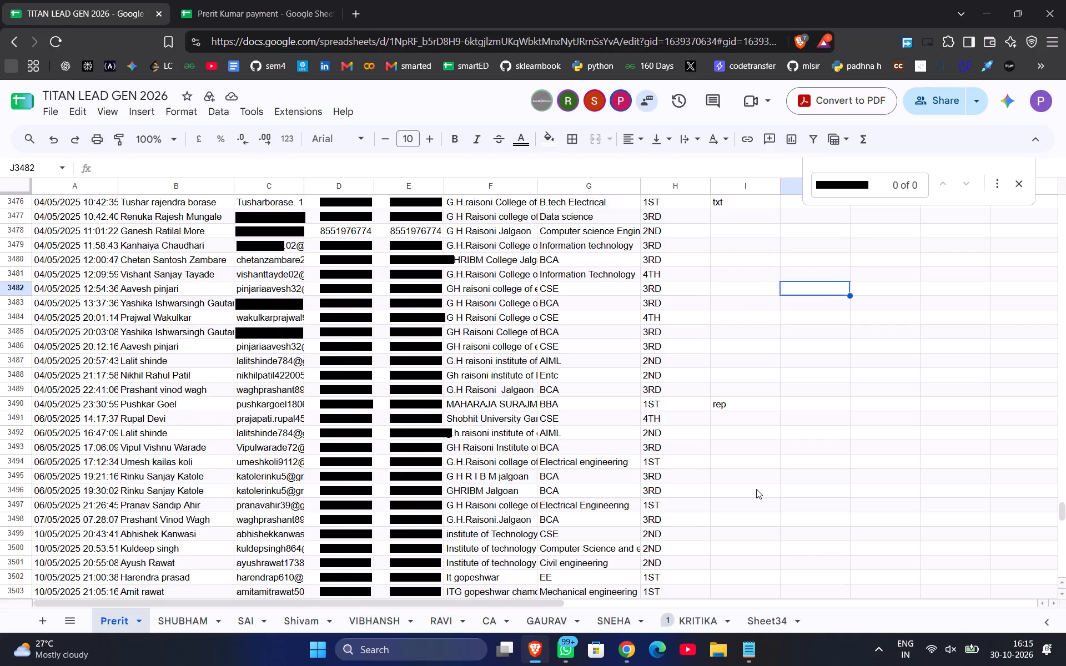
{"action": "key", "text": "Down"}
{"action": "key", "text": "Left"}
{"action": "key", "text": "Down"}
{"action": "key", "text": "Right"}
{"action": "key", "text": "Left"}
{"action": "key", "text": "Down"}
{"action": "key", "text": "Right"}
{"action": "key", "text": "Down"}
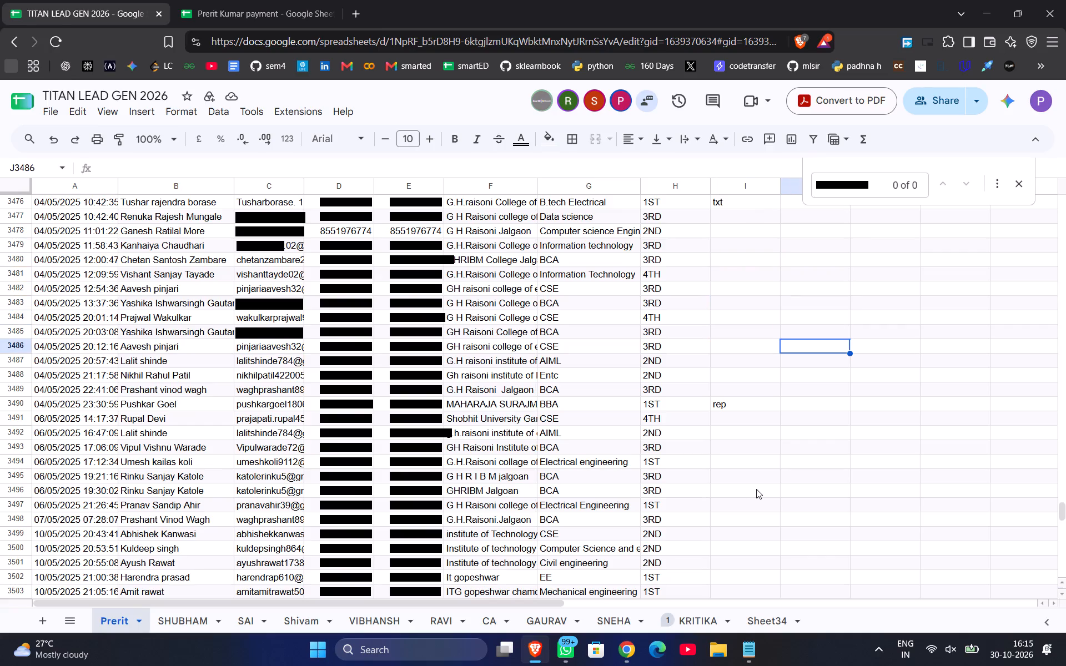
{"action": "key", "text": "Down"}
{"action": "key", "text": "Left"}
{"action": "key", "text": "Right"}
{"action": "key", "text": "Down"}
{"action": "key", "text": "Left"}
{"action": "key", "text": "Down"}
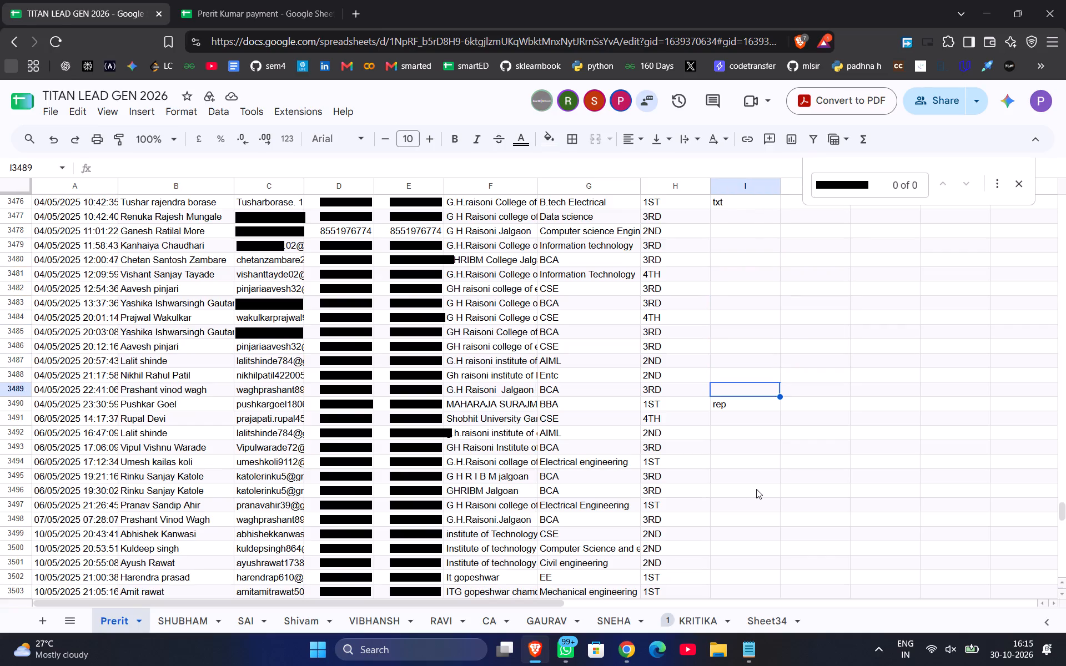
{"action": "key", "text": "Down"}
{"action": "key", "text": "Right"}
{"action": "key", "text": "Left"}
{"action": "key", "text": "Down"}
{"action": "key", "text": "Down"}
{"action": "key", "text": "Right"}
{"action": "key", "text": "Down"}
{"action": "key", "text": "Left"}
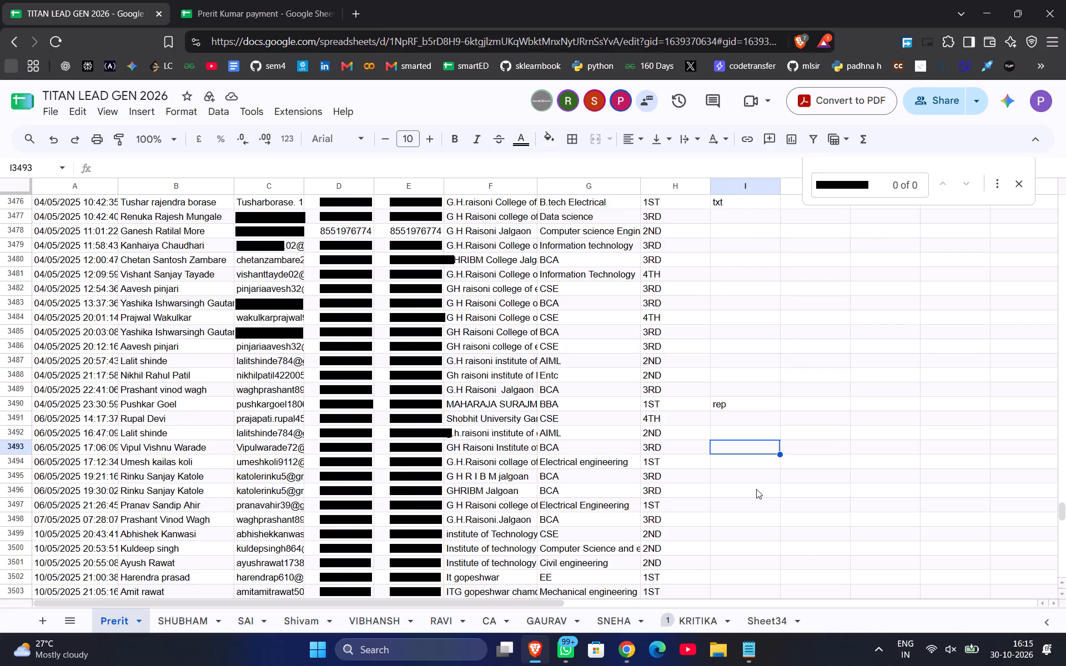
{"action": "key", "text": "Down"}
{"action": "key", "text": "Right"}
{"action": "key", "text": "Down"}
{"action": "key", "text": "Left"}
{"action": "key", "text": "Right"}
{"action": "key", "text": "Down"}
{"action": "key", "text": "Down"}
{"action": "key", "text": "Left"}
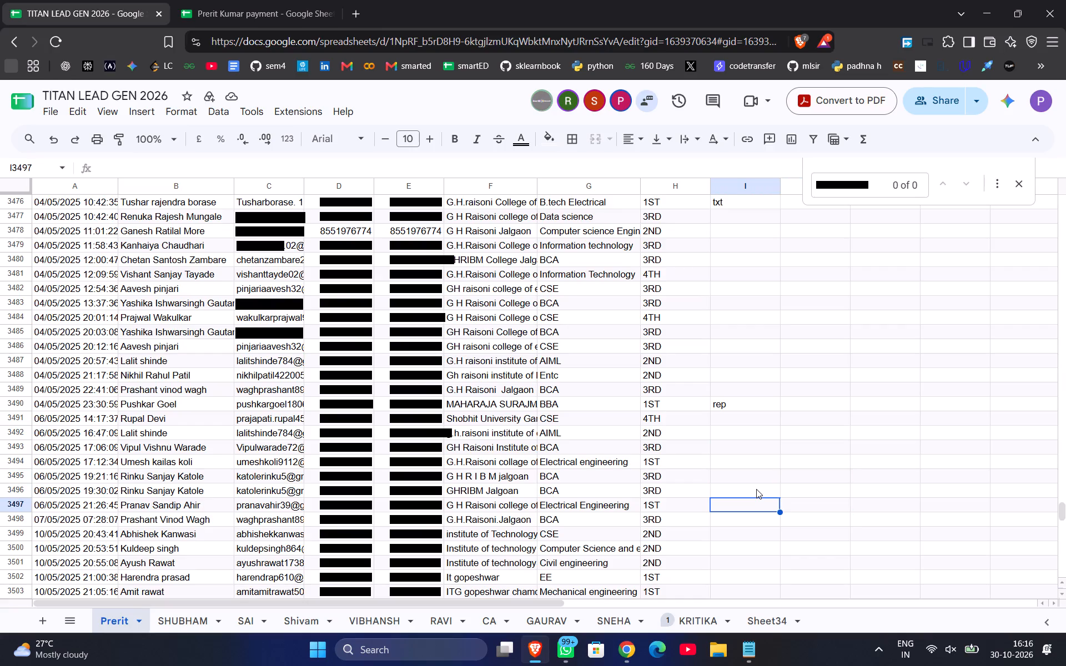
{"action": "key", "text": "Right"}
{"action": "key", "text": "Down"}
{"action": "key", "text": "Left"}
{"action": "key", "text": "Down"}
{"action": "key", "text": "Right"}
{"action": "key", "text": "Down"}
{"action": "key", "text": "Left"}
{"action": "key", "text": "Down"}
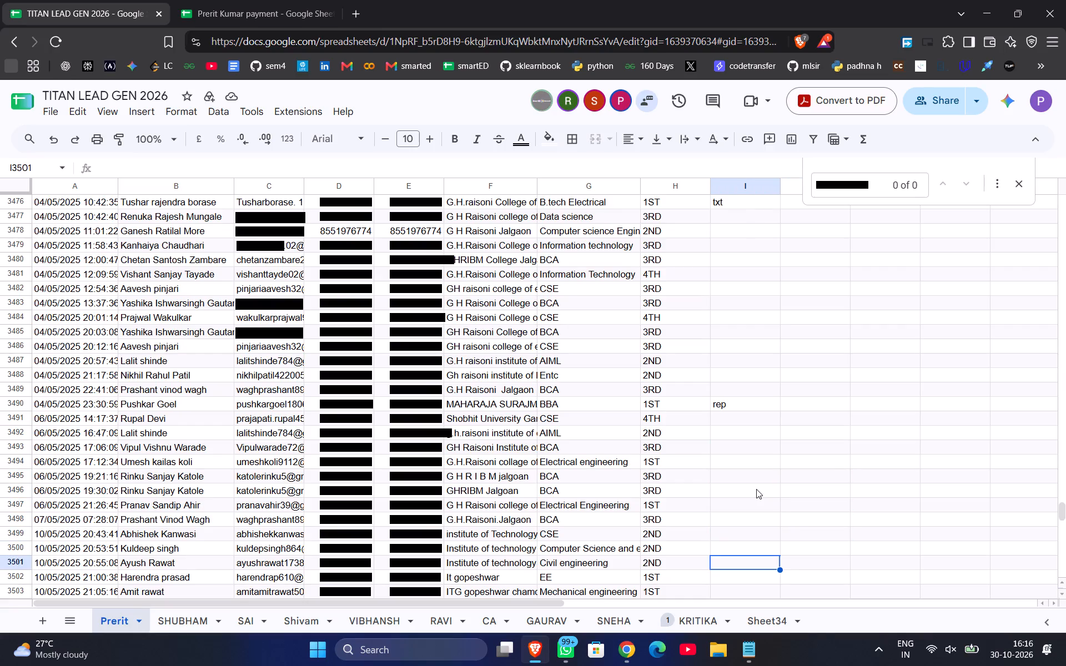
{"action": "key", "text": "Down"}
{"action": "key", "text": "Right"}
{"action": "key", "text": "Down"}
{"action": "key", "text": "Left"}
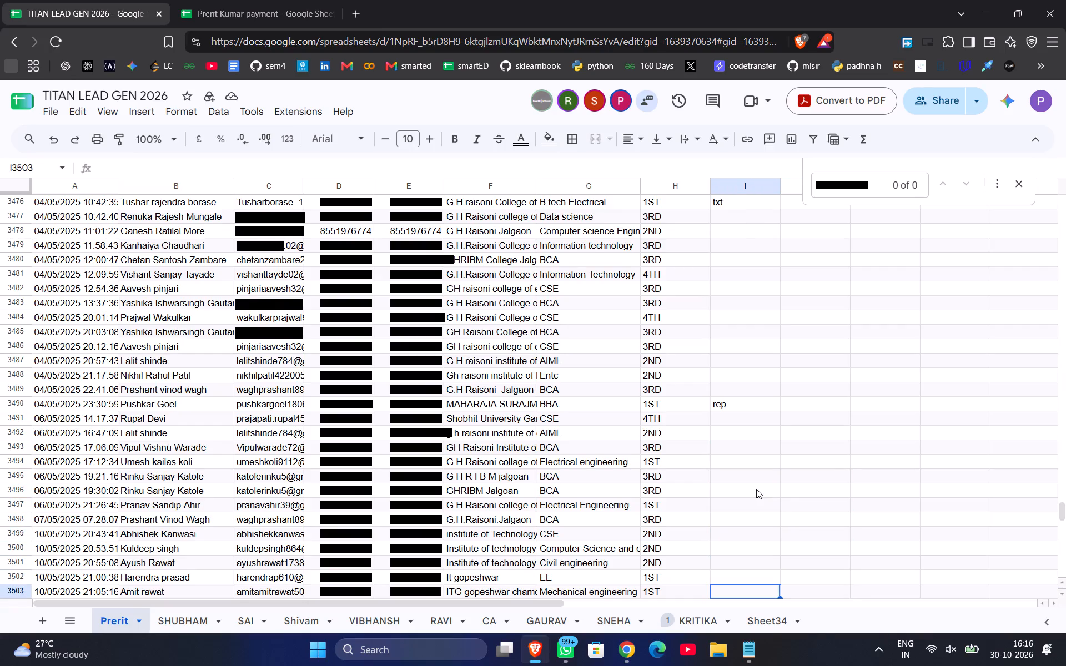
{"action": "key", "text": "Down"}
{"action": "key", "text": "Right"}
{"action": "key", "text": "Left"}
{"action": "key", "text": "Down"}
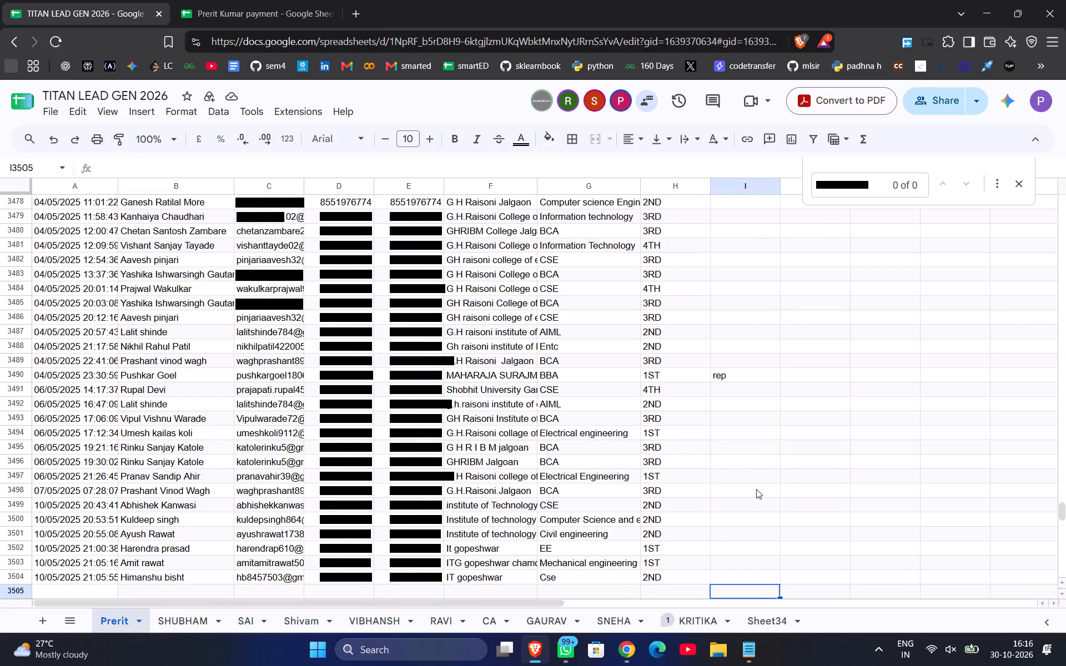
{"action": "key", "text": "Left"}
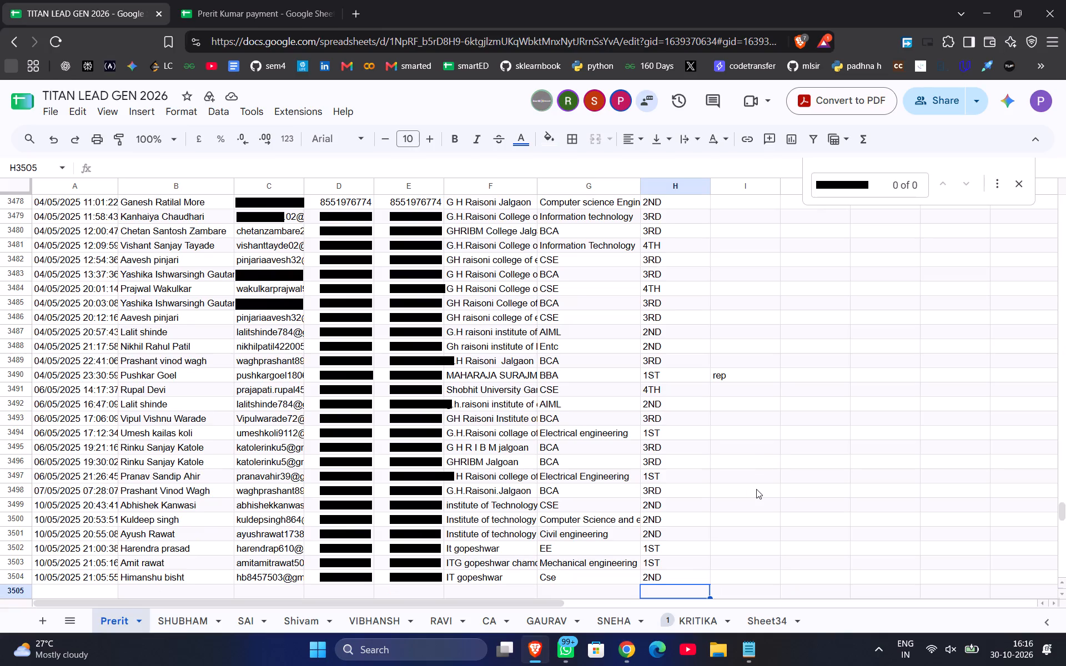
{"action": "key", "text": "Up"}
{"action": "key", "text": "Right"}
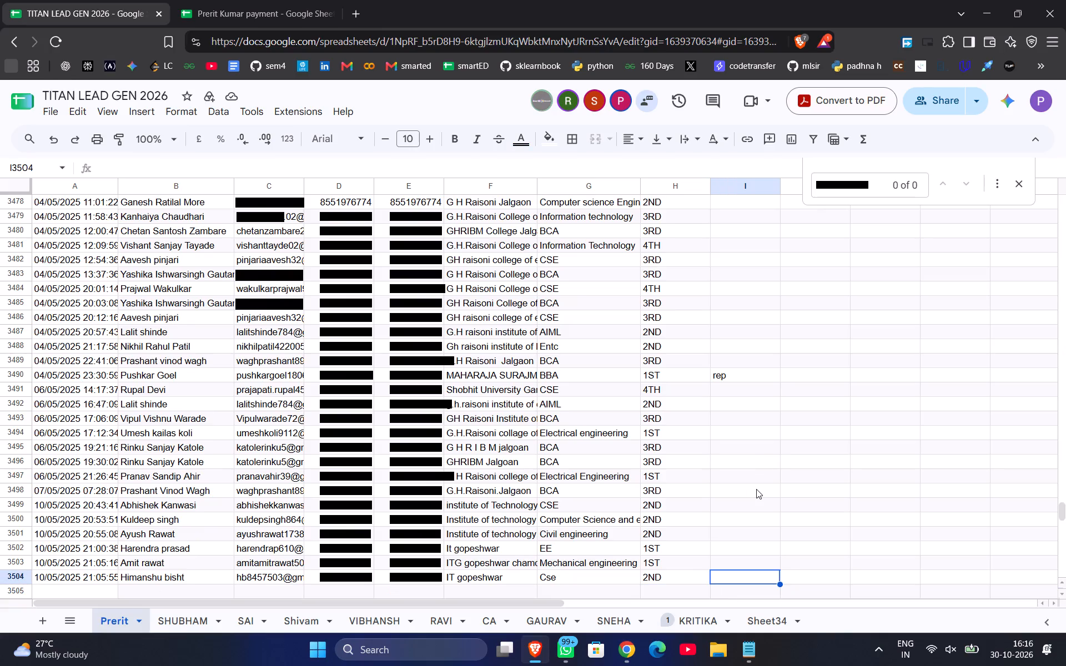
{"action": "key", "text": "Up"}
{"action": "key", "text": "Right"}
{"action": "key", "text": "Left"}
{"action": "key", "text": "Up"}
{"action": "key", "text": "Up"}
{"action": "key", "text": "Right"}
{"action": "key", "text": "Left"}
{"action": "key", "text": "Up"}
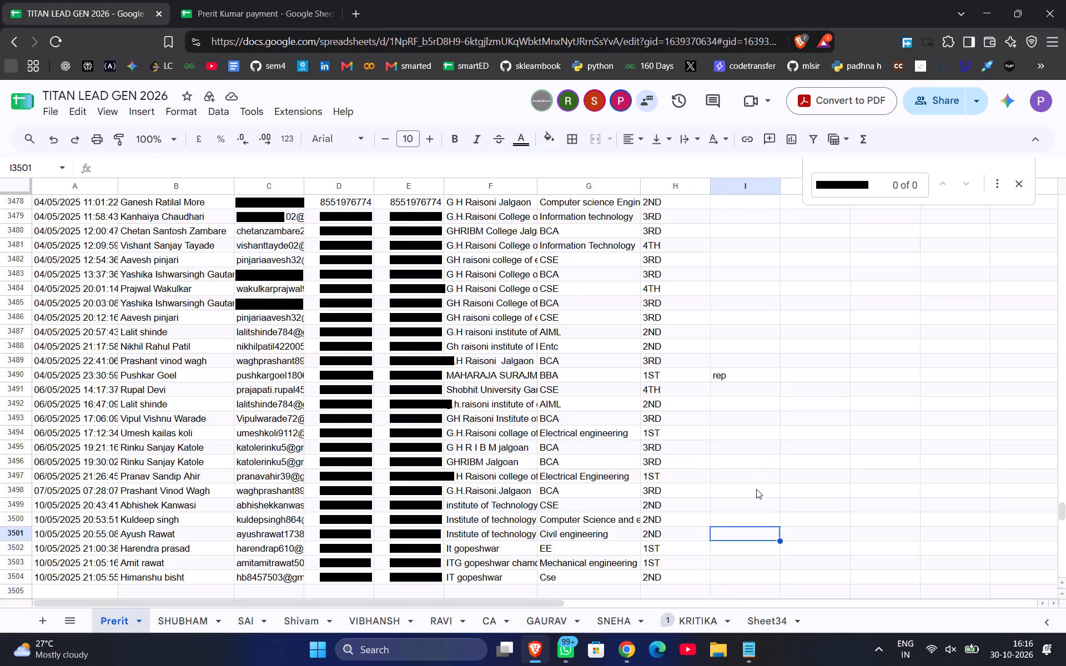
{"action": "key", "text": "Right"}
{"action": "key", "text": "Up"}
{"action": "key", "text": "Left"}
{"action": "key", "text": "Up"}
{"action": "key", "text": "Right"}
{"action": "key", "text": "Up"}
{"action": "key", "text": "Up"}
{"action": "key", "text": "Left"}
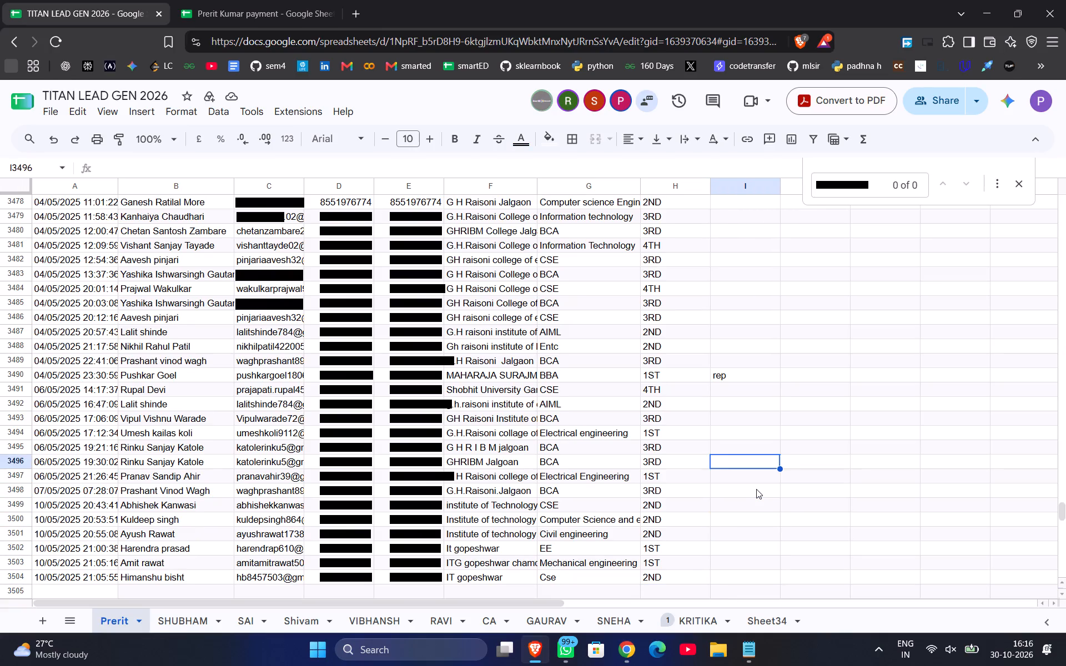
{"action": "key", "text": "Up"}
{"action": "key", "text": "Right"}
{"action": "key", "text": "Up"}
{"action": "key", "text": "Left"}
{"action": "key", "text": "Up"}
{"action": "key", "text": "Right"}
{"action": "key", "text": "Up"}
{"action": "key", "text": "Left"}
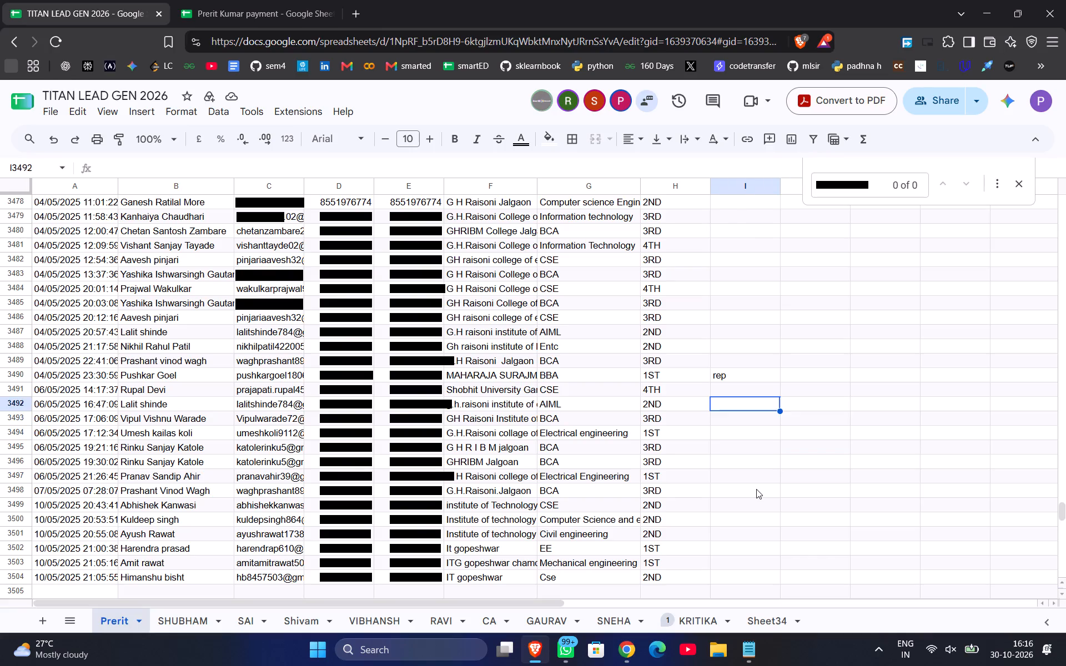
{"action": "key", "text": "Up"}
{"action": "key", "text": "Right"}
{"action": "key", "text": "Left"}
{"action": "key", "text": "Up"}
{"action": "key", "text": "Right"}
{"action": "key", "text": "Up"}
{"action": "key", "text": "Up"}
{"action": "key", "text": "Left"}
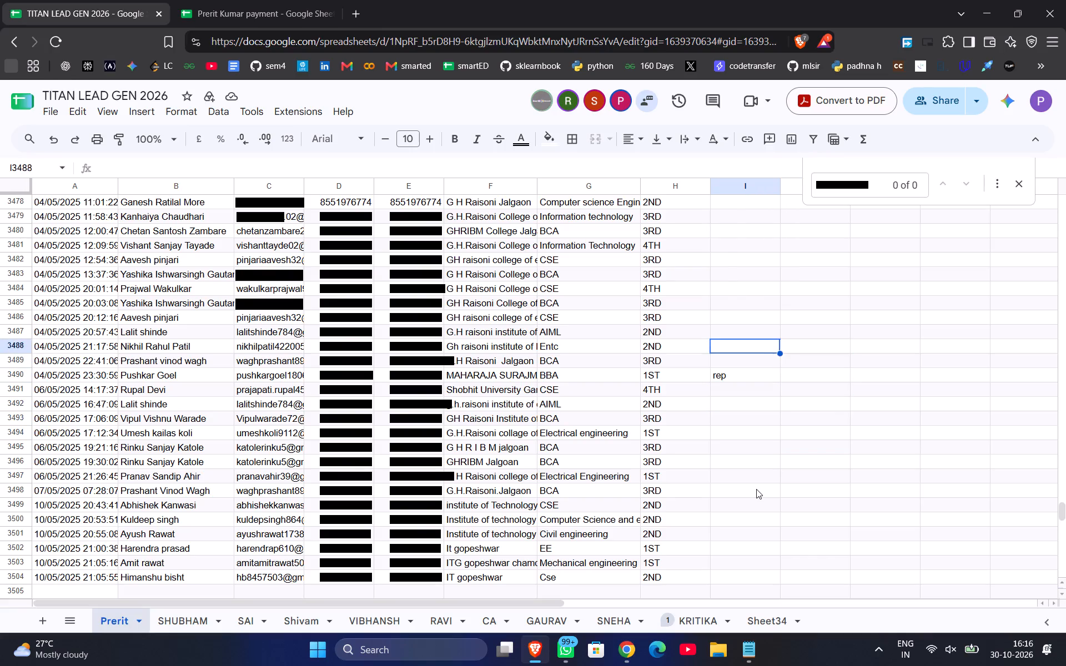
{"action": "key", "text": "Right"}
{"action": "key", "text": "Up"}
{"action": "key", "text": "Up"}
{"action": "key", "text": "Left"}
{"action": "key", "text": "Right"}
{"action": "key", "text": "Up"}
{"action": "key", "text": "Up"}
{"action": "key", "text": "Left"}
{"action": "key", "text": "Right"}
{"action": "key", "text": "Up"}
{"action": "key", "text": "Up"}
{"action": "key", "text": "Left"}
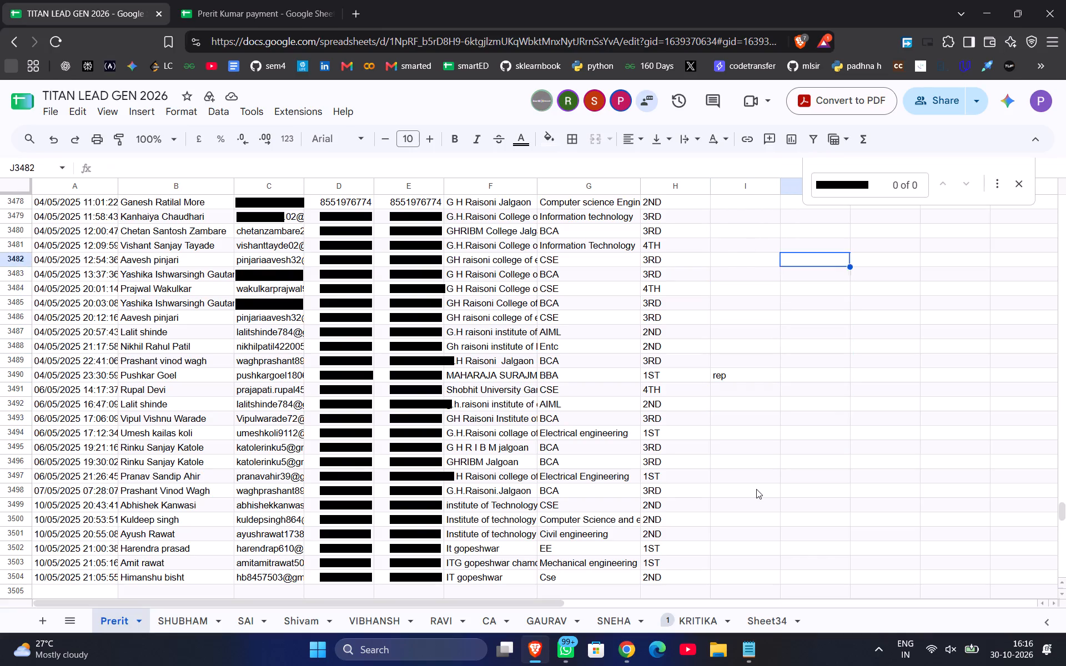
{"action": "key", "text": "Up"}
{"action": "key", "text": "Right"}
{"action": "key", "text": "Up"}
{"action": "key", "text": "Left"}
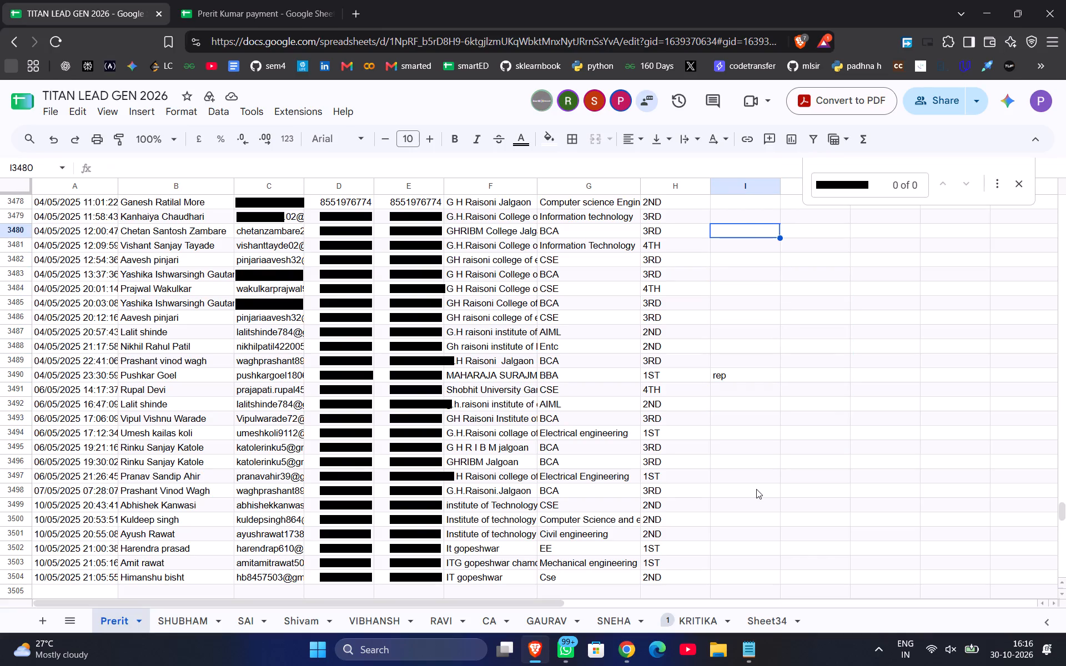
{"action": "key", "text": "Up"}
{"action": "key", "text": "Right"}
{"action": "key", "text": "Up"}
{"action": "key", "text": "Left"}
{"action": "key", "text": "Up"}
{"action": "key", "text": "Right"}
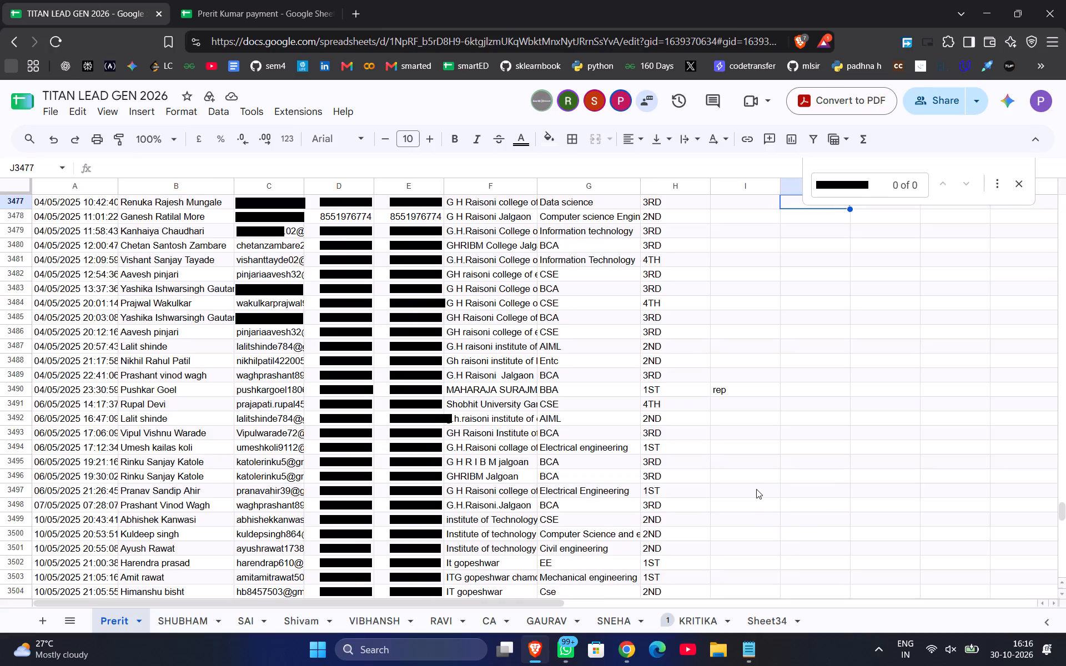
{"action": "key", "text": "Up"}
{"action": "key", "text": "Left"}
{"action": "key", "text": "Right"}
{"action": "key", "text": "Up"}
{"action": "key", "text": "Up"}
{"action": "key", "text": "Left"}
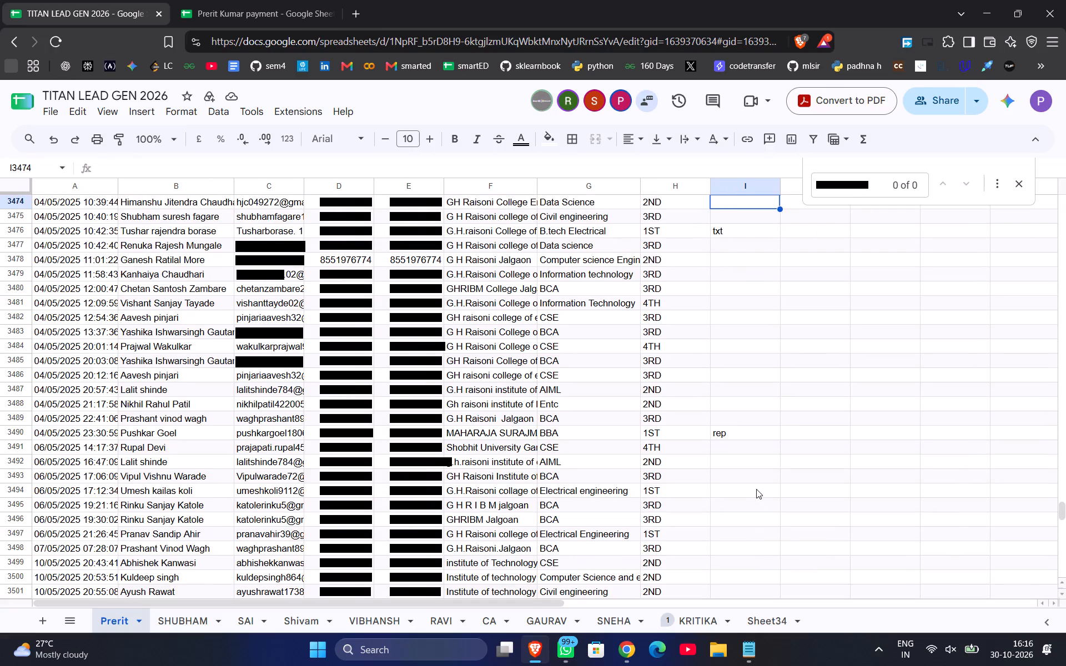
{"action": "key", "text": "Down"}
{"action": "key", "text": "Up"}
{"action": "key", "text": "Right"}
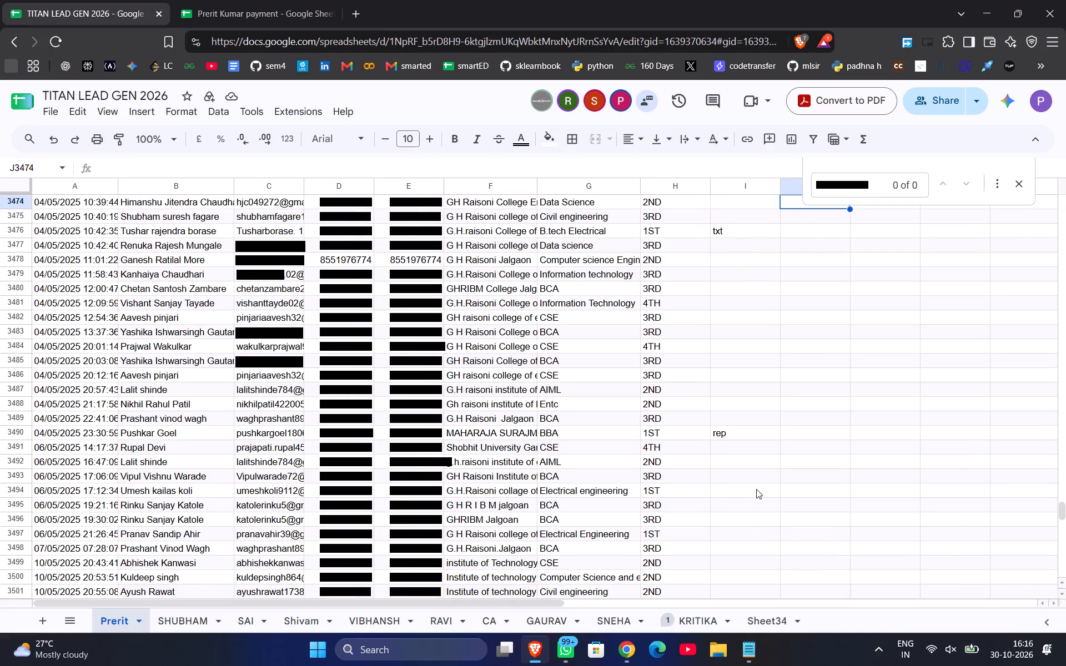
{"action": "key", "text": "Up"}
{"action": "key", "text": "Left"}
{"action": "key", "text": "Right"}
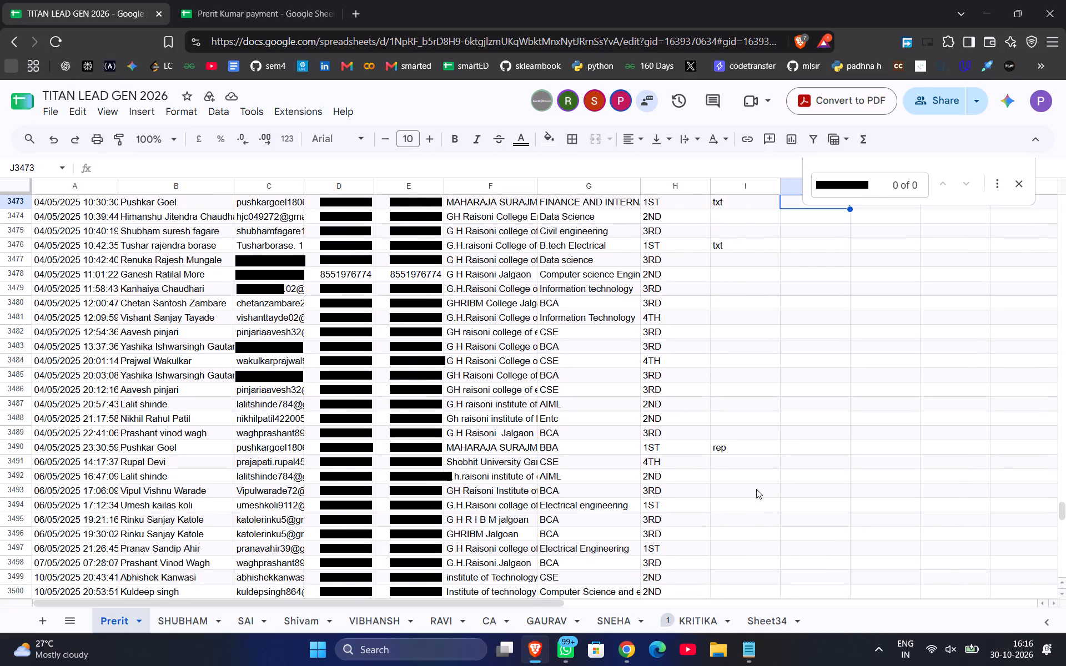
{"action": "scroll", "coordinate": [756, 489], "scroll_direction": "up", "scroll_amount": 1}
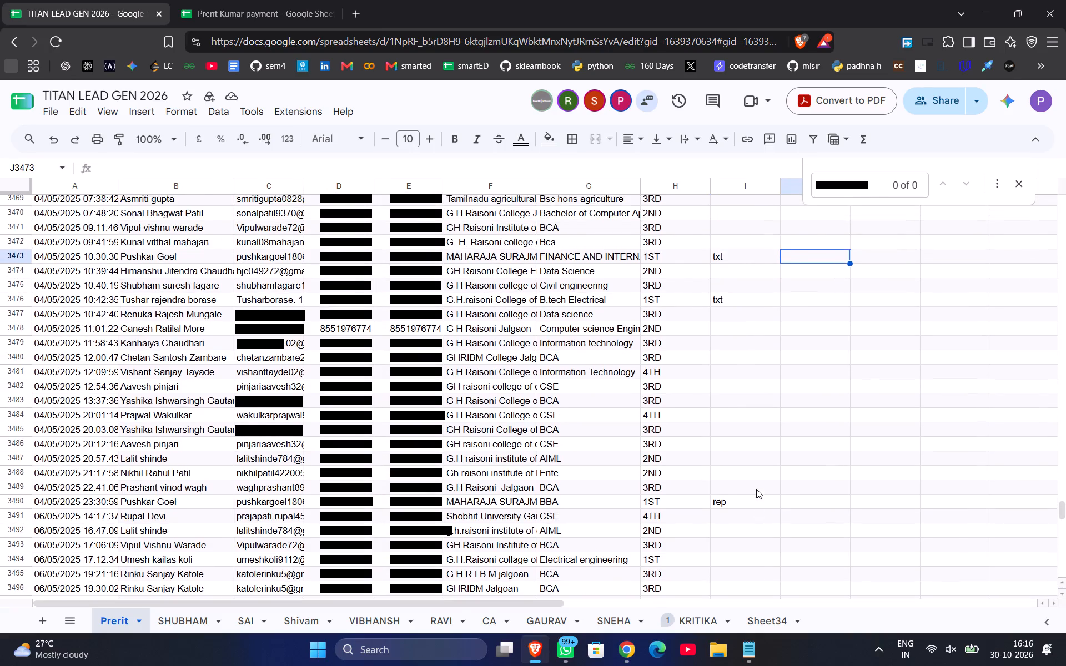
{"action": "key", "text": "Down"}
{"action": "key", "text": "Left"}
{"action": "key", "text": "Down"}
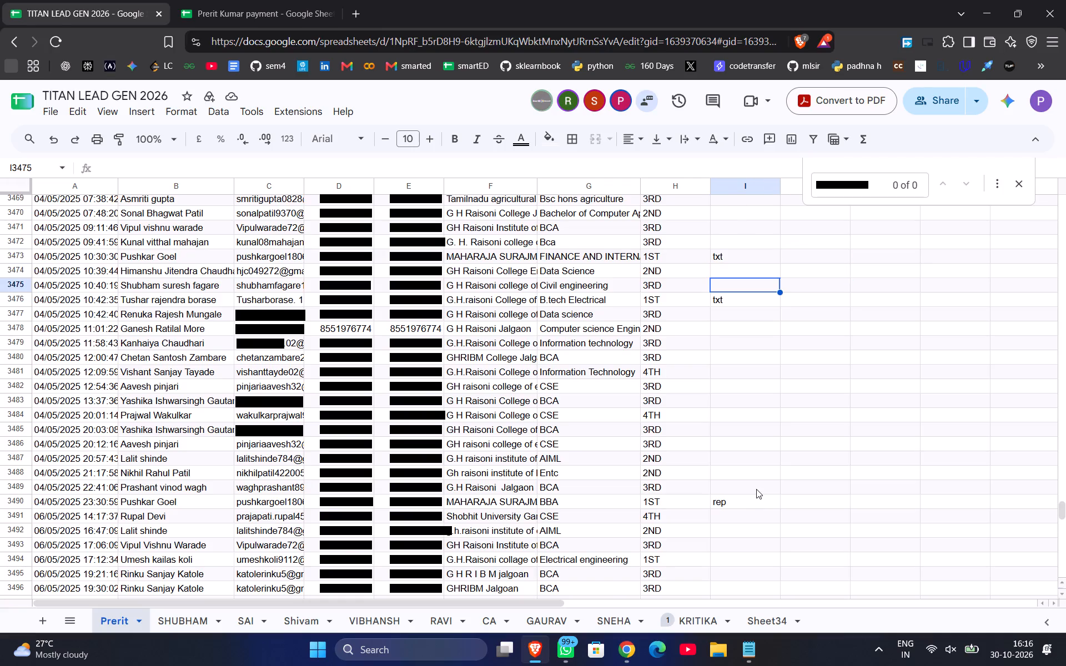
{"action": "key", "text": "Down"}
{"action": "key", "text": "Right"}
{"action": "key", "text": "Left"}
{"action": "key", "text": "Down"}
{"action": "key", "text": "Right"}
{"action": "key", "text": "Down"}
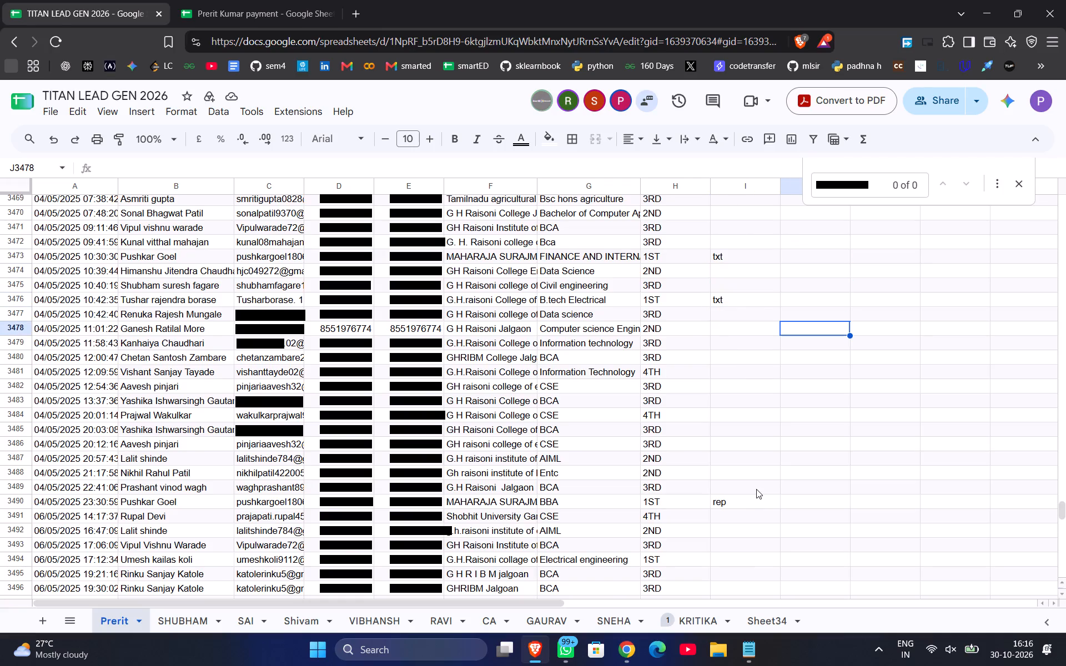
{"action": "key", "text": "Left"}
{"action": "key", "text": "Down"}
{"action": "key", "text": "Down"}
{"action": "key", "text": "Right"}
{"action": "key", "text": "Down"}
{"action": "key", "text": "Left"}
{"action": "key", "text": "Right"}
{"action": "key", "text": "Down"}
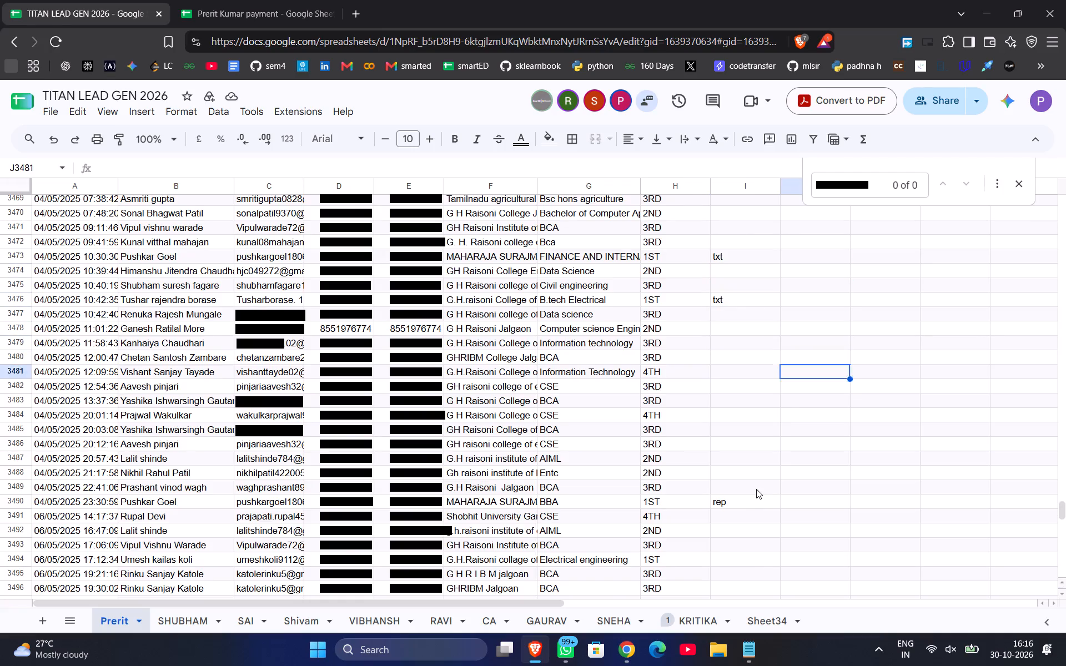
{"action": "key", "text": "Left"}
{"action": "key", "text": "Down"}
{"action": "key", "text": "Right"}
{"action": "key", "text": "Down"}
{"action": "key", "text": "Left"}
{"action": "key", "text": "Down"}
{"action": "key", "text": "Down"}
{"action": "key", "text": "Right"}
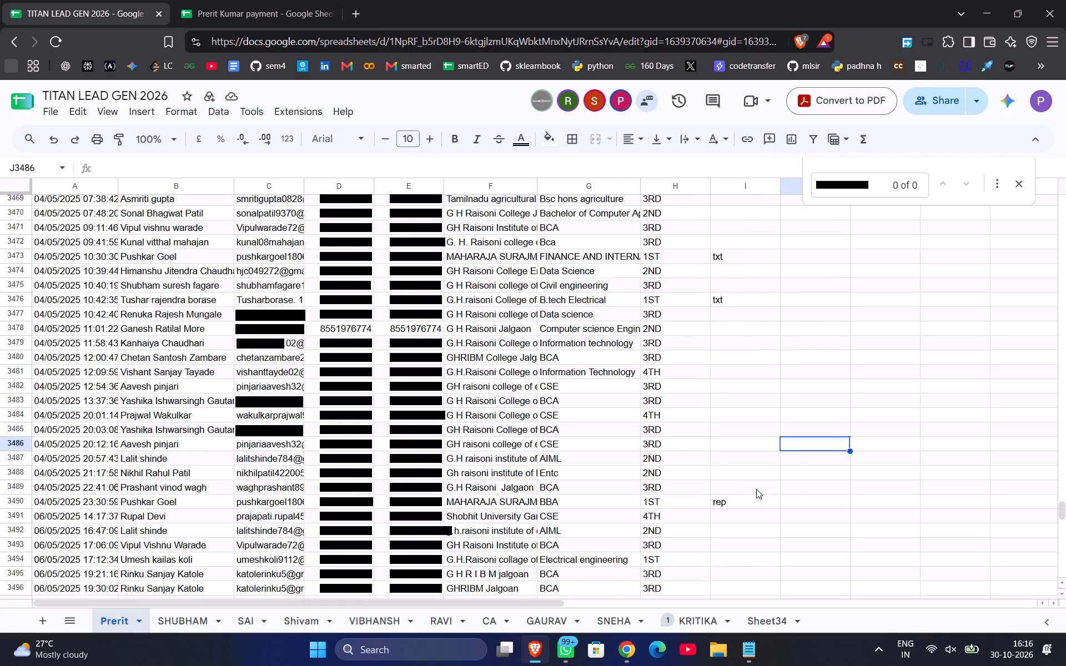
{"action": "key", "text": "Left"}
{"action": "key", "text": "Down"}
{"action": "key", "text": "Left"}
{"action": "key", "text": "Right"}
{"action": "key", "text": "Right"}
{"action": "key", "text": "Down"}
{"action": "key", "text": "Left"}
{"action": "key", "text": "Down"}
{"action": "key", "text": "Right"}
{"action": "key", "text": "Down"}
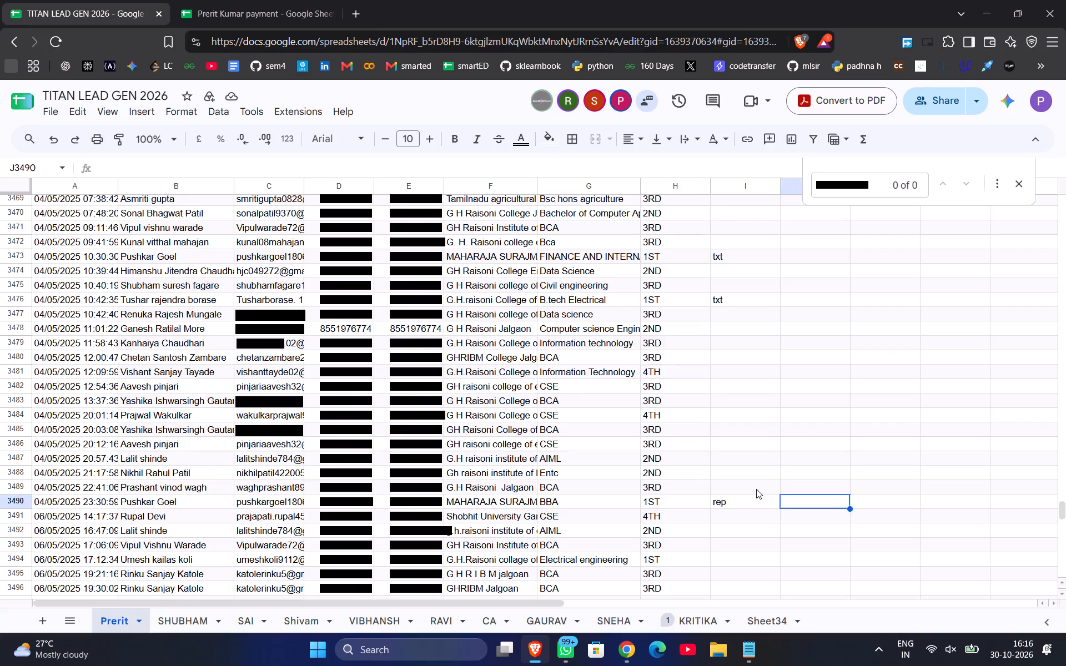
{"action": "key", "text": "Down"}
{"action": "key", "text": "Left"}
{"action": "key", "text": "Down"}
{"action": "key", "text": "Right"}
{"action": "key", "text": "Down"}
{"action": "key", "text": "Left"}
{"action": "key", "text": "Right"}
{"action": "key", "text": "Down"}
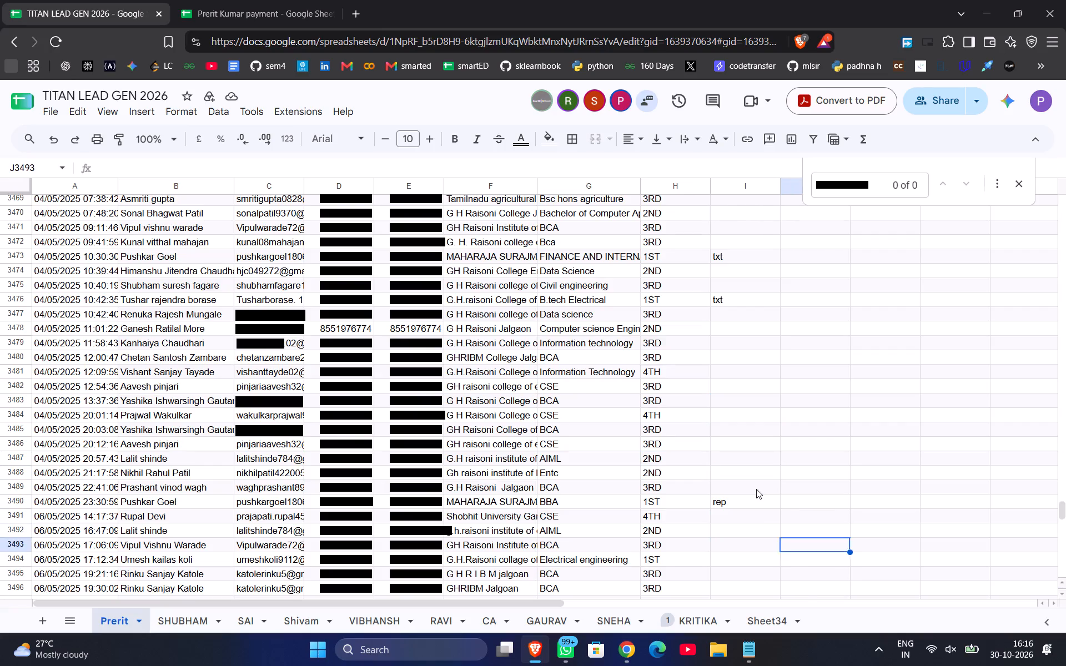
Review columns I and J of the Prerit sheet from row 3493 down to the end of the lead list.
{"action": "key", "text": "Down"}
{"action": "key", "text": "Left"}
{"action": "key", "text": "Down"}
{"action": "key", "text": "Right"}
{"action": "key", "text": "Left"}
{"action": "key", "text": "Down"}
{"action": "key", "text": "Right"}
{"action": "key", "text": "Down"}
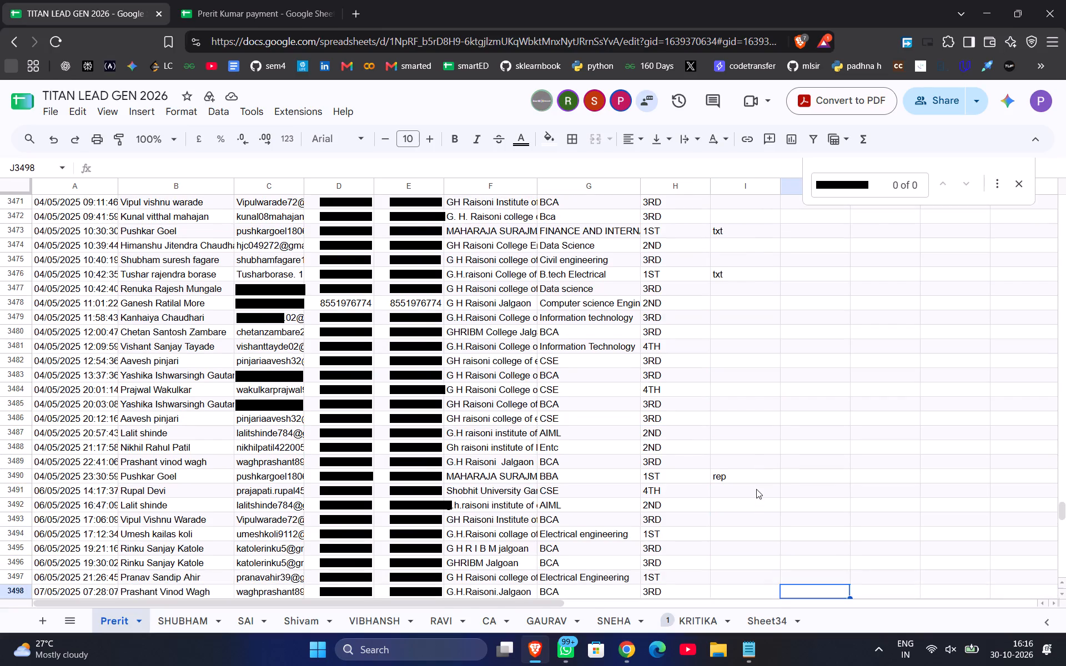
{"action": "key", "text": "Down"}
{"action": "key", "text": "Left"}
{"action": "key", "text": "Down"}
{"action": "key", "text": "Right"}
{"action": "key", "text": "Left"}
{"action": "key", "text": "Down"}
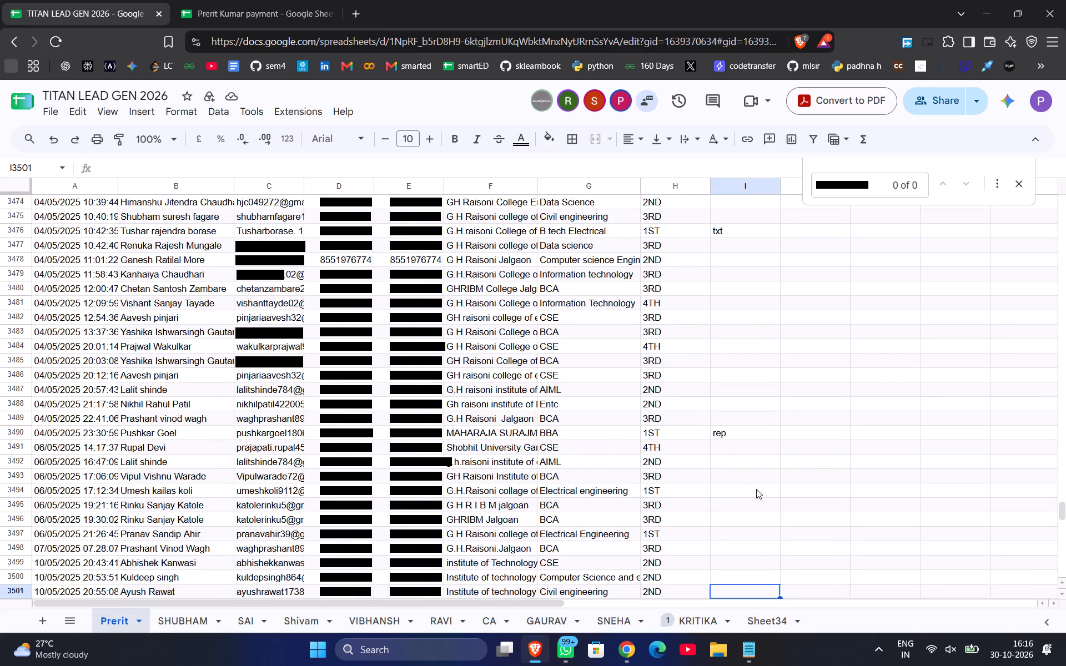
{"action": "key", "text": "Right"}
{"action": "key", "text": "Down"}
{"action": "key", "text": "Down"}
{"action": "key", "text": "Left"}
{"action": "key", "text": "Right"}
{"action": "key", "text": "Down"}
{"action": "key", "text": "Down"}
{"action": "key", "text": "Left"}
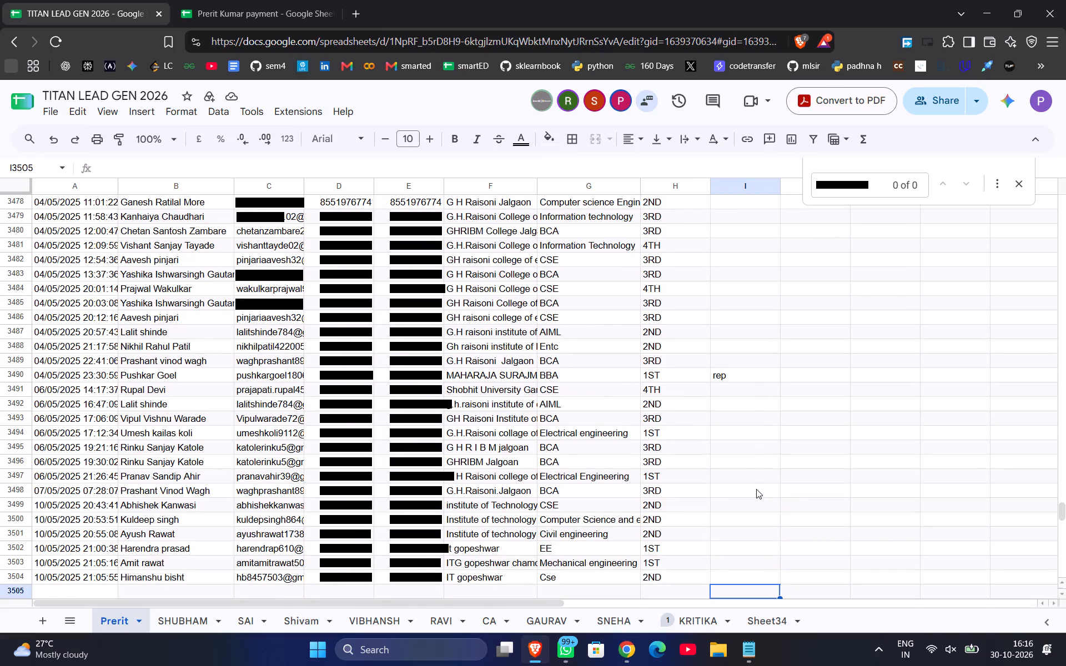
Review the status columns I and J of the Prerit sheet upward from row 3504 to row 3464.
{"action": "key", "text": "Left"}
{"action": "key", "text": "Up"}
{"action": "key", "text": "Right"}
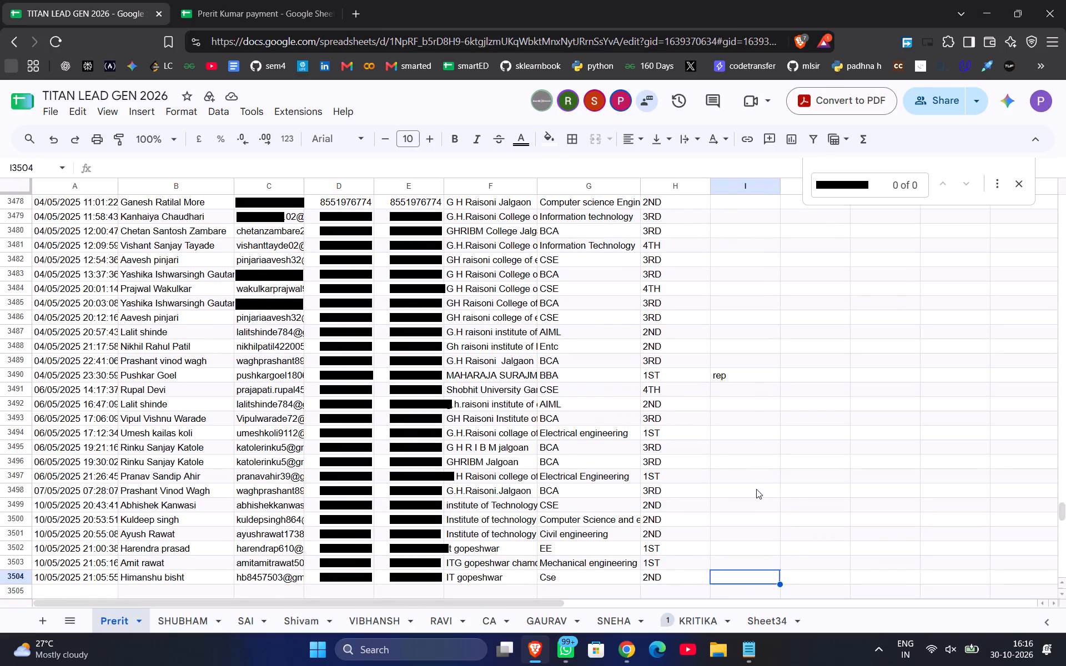
{"action": "key", "text": "Up"}
{"action": "key", "text": "Down"}
{"action": "key", "text": "Up"}
{"action": "key", "text": "Right"}
{"action": "key", "text": "Left"}
{"action": "key", "text": "Up"}
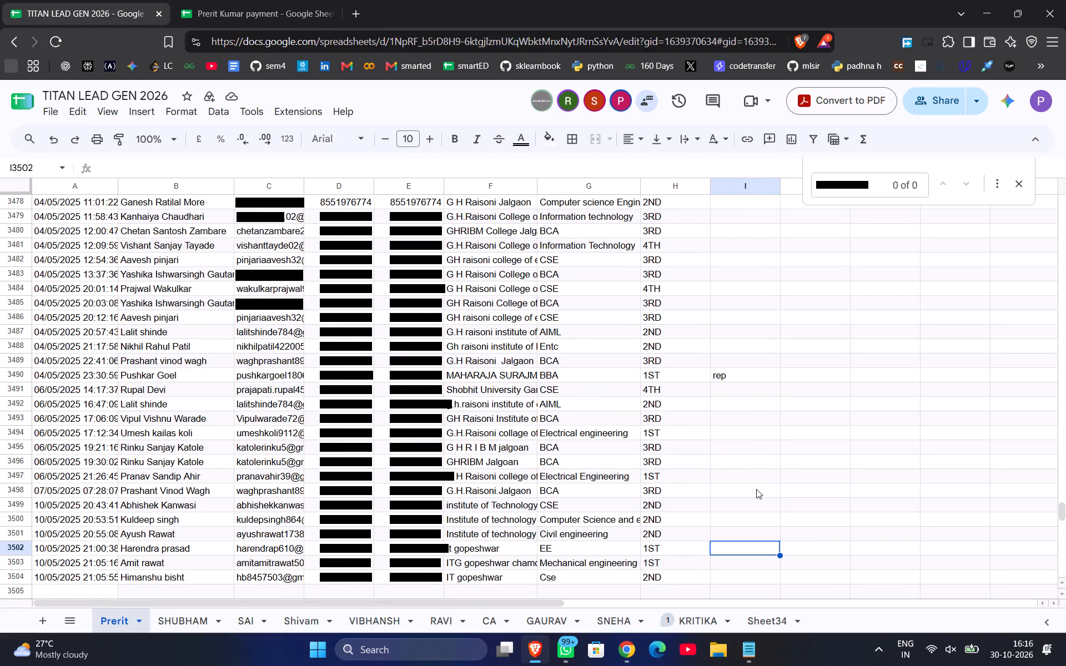
{"action": "key", "text": "Up"}
{"action": "key", "text": "Right"}
{"action": "key", "text": "Up"}
{"action": "key", "text": "Left"}
{"action": "key", "text": "Up"}
{"action": "key", "text": "Right"}
{"action": "key", "text": "Up"}
{"action": "key", "text": "Left"}
{"action": "key", "text": "Up"}
{"action": "key", "text": "Right"}
{"action": "key", "text": "Up"}
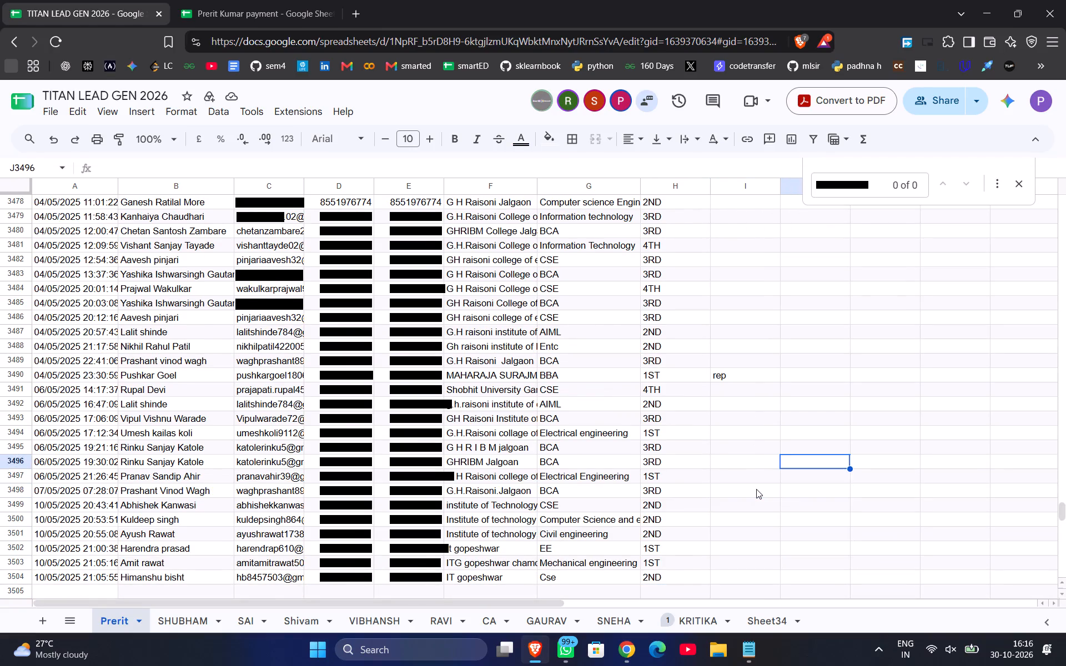
{"action": "key", "text": "Left"}
{"action": "key", "text": "Up"}
{"action": "key", "text": "Right"}
{"action": "key", "text": "Up"}
{"action": "key", "text": "Left"}
{"action": "key", "text": "Up"}
{"action": "key", "text": "Right"}
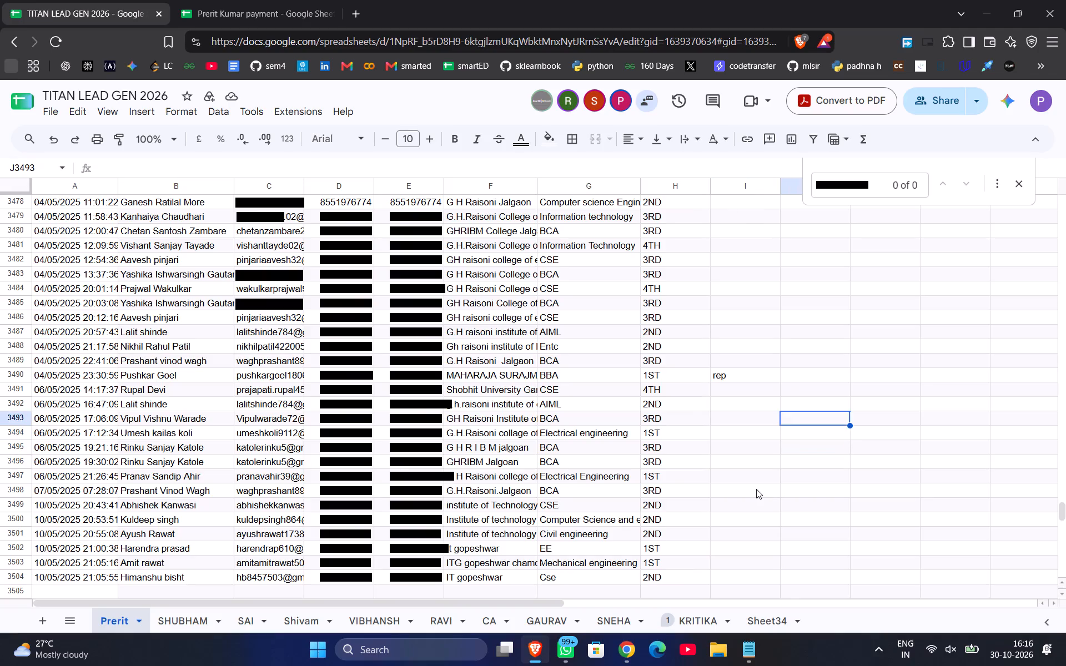
{"action": "key", "text": "Up"}
{"action": "key", "text": "Left"}
{"action": "key", "text": "Up"}
{"action": "key", "text": "Right"}
{"action": "key", "text": "Up"}
{"action": "key", "text": "Left"}
{"action": "key", "text": "Up"}
{"action": "key", "text": "Right"}
{"action": "key", "text": "Up"}
{"action": "key", "text": "Left"}
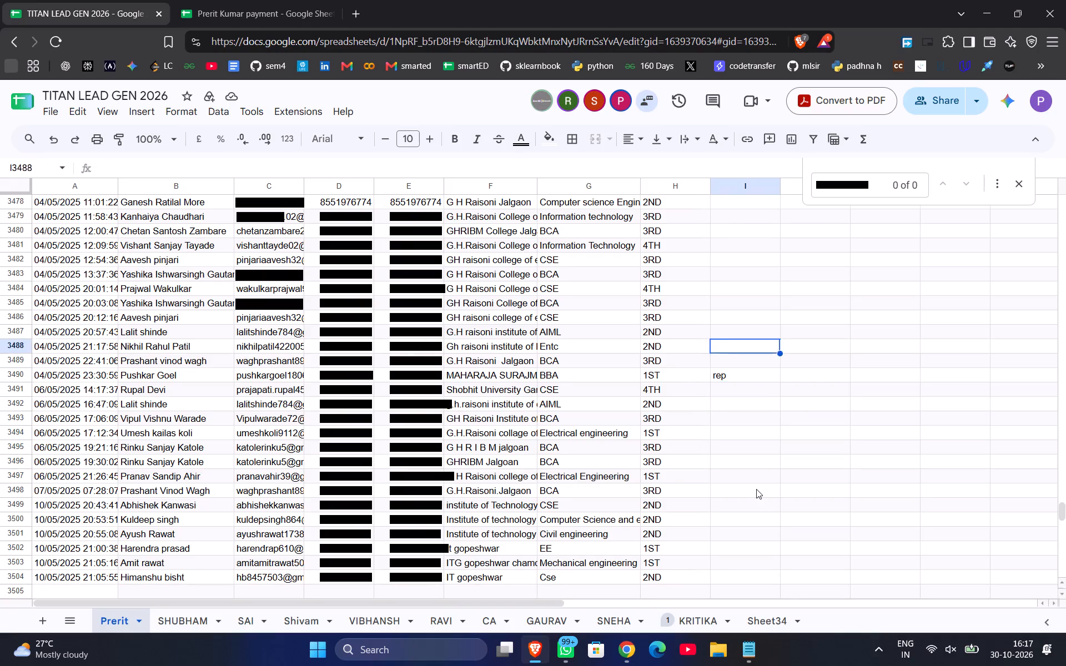
{"action": "key", "text": "Left"}
{"action": "key", "text": "Right"}
{"action": "key", "text": "Up"}
{"action": "key", "text": "Right"}
{"action": "key", "text": "Up"}
{"action": "key", "text": "Left"}
{"action": "key", "text": "Up"}
{"action": "key", "text": "Right"}
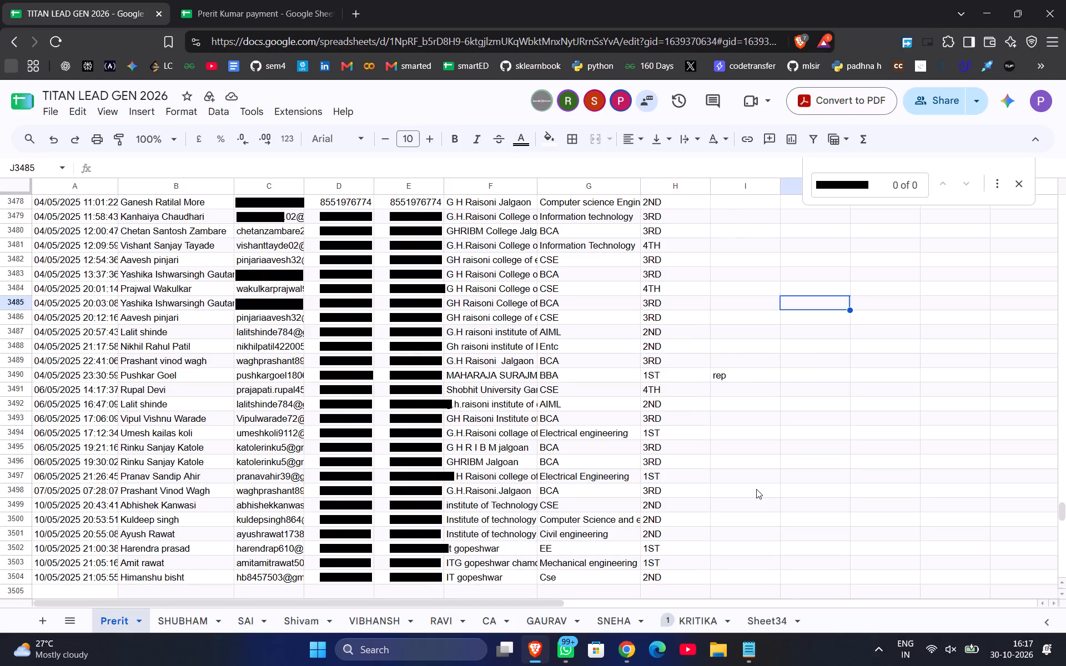
{"action": "key", "text": "Up"}
{"action": "key", "text": "Left"}
{"action": "key", "text": "Up"}
{"action": "key", "text": "Right"}
{"action": "key", "text": "Up"}
{"action": "key", "text": "Left"}
{"action": "key", "text": "Up"}
{"action": "key", "text": "Right"}
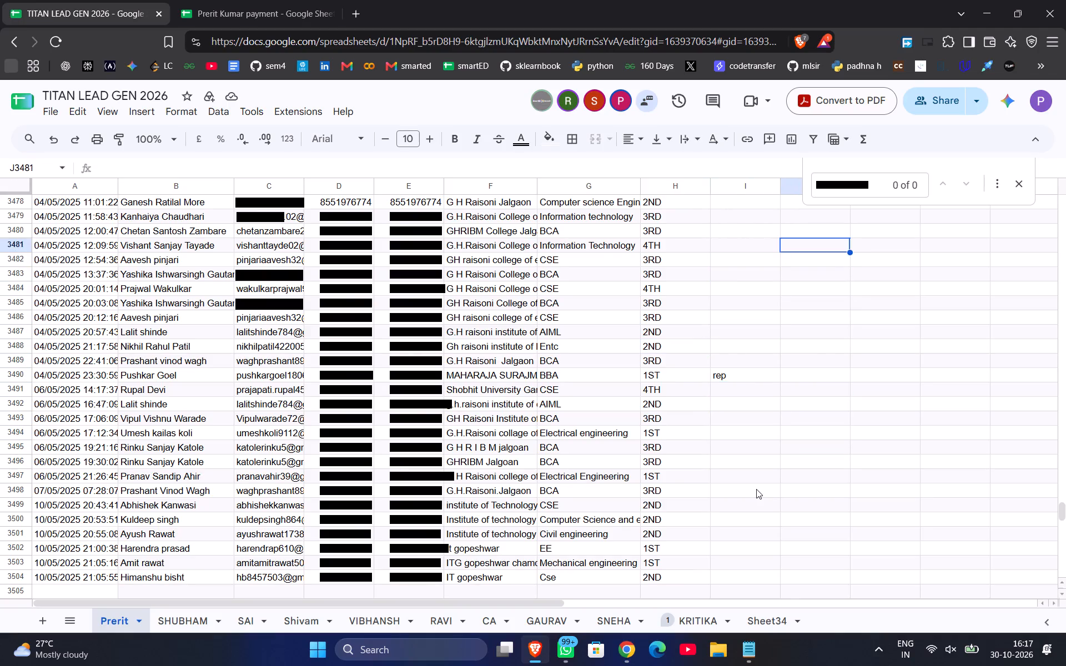
{"action": "key", "text": "Up"}
{"action": "key", "text": "Left"}
{"action": "key", "text": "Up"}
{"action": "key", "text": "Right"}
{"action": "key", "text": "Up"}
{"action": "key", "text": "Left"}
{"action": "key", "text": "Up"}
{"action": "key", "text": "Right"}
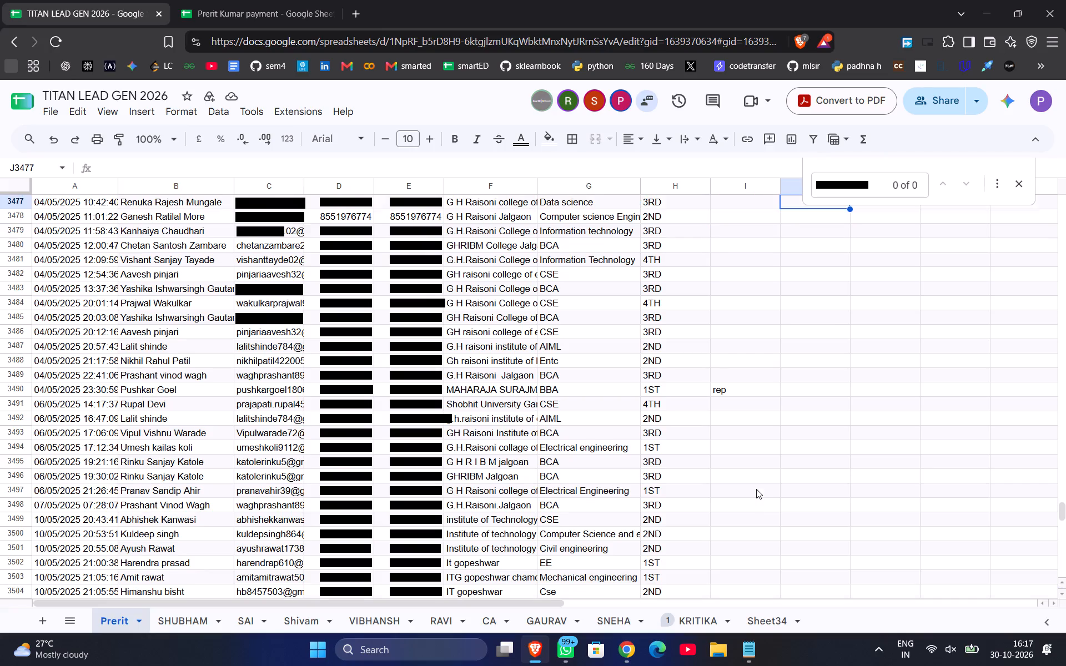
{"action": "key", "text": "Up"}
{"action": "key", "text": "Left"}
{"action": "key", "text": "Up"}
{"action": "key", "text": "Right"}
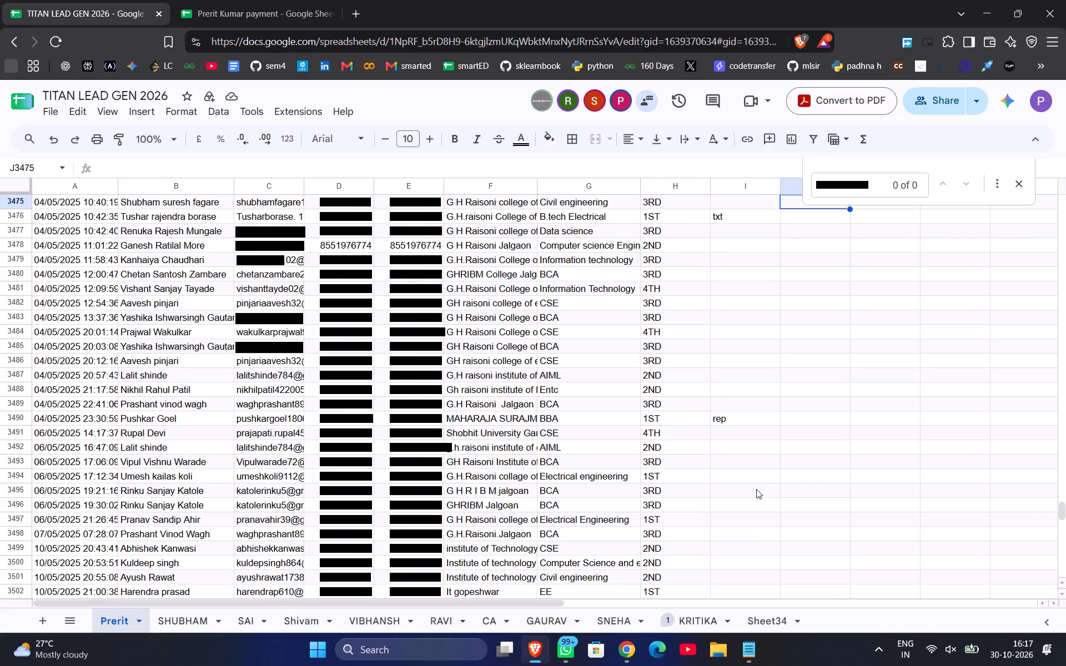
{"action": "key", "text": "Left"}
{"action": "key", "text": "Up"}
{"action": "key", "text": "Up"}
{"action": "key", "text": "Right"}
{"action": "key", "text": "Left"}
{"action": "key", "text": "Up"}
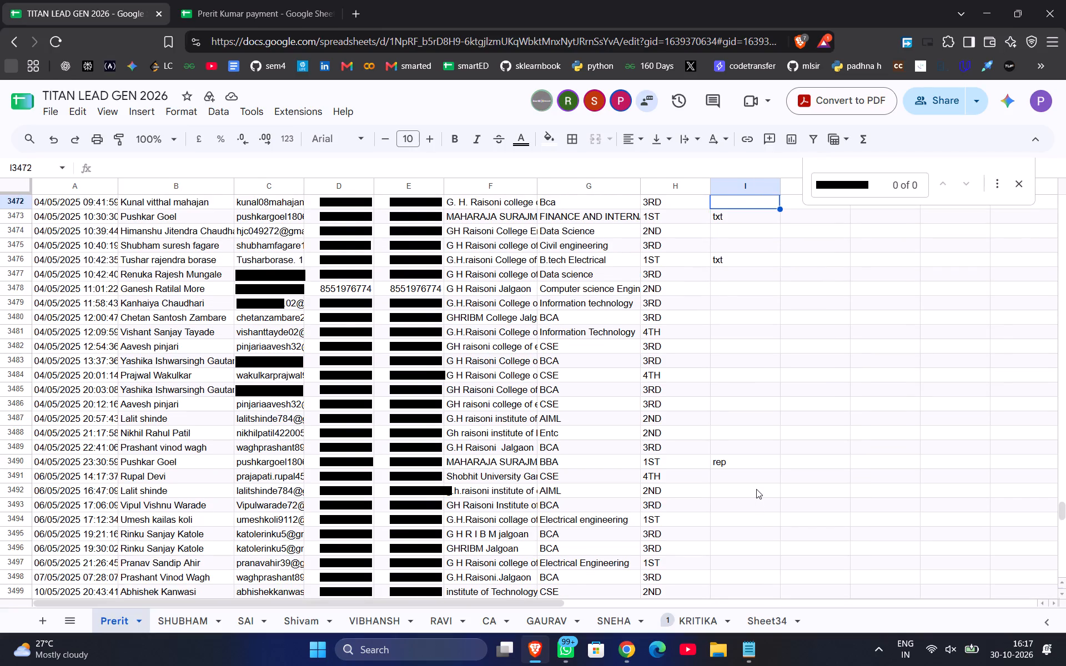
{"action": "key", "text": "Right"}
{"action": "key", "text": "Up"}
{"action": "key", "text": "Up"}
{"action": "key", "text": "Left"}
{"action": "key", "text": "Up"}
{"action": "key", "text": "Right"}
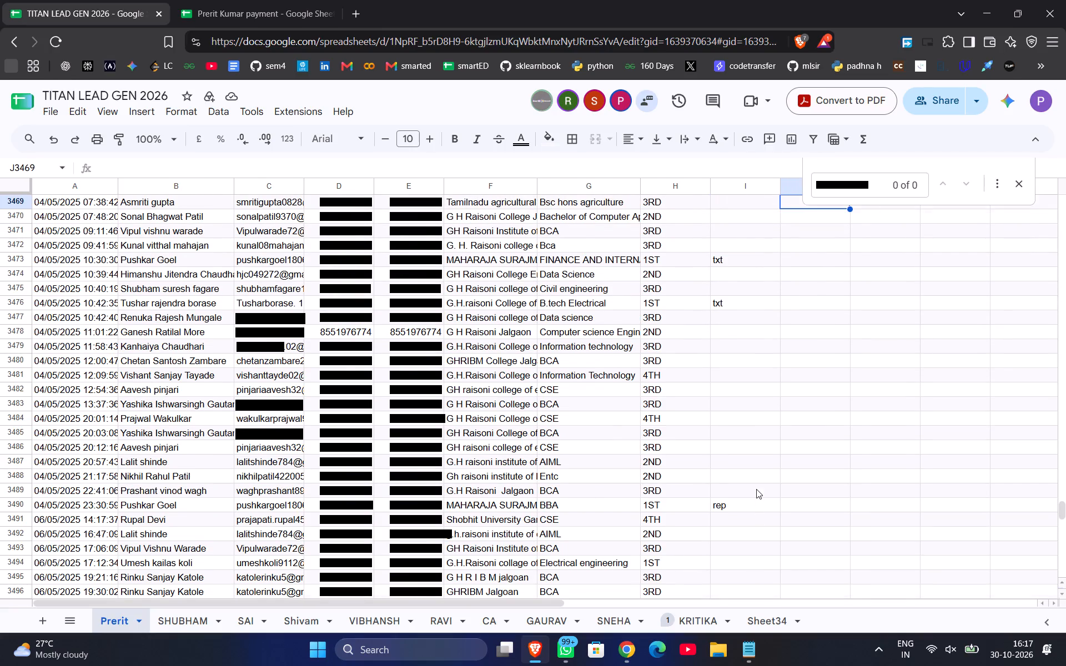
{"action": "key", "text": "Up"}
{"action": "key", "text": "Left"}
{"action": "key", "text": "Up"}
{"action": "key", "text": "Right"}
{"action": "key", "text": "Up"}
{"action": "key", "text": "Left"}
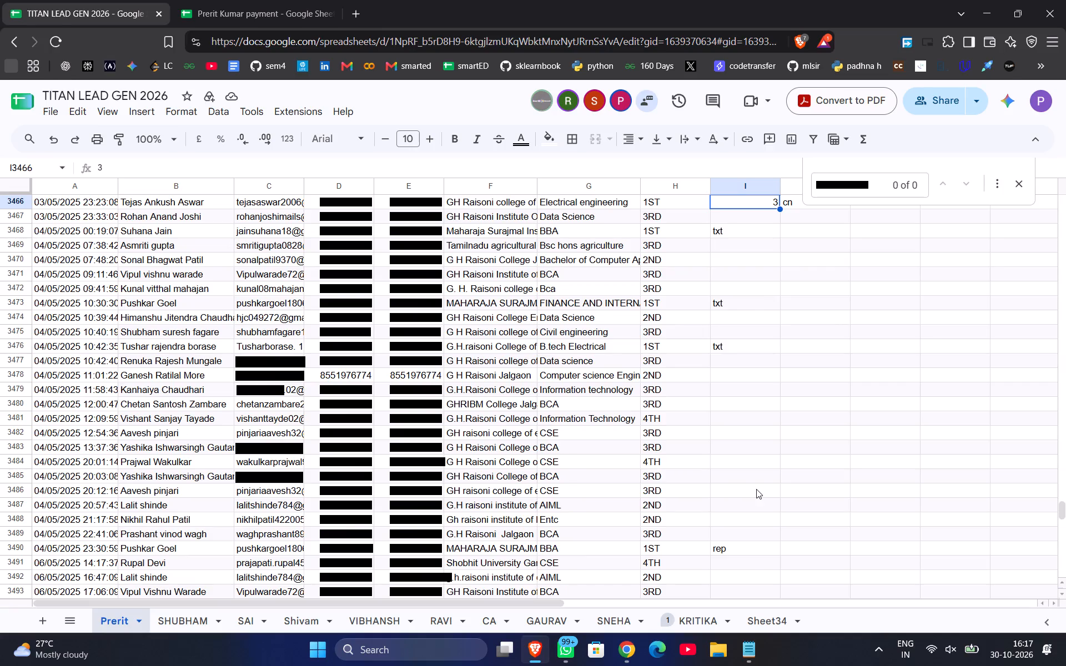
{"action": "key", "text": "Up"}
{"action": "key", "text": "Right"}
{"action": "key", "text": "Left"}
{"action": "key", "text": "Up"}
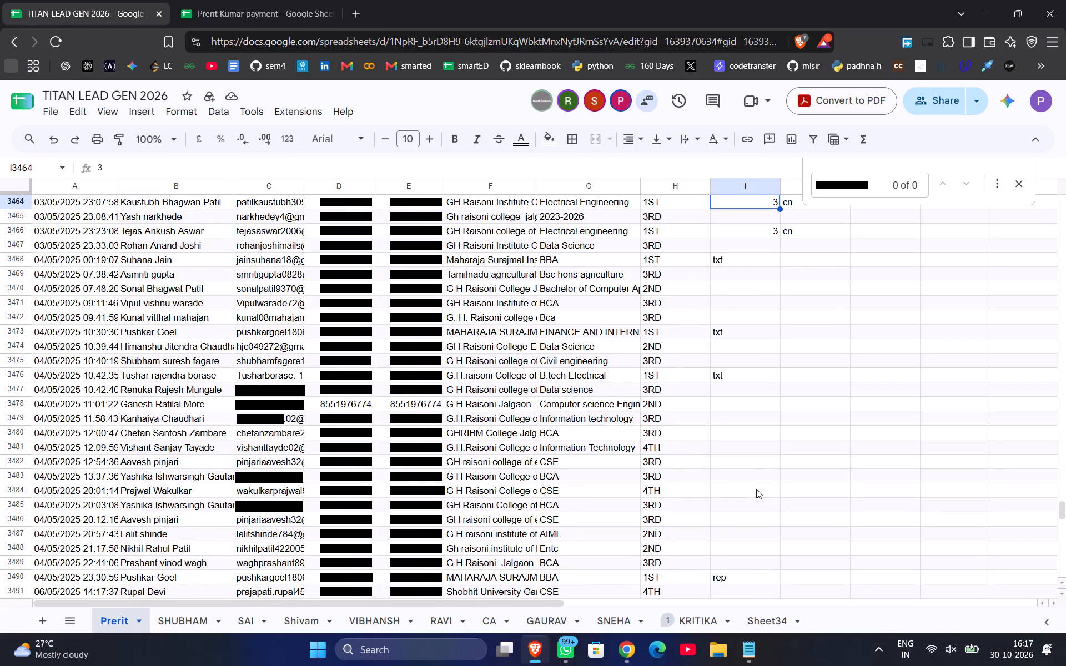
Examine the status entries in columns I and J at the start of the lead block, around rows 3449 to 3451.
{"action": "scroll", "coordinate": [756, 489], "scroll_direction": "up", "scroll_amount": 2}
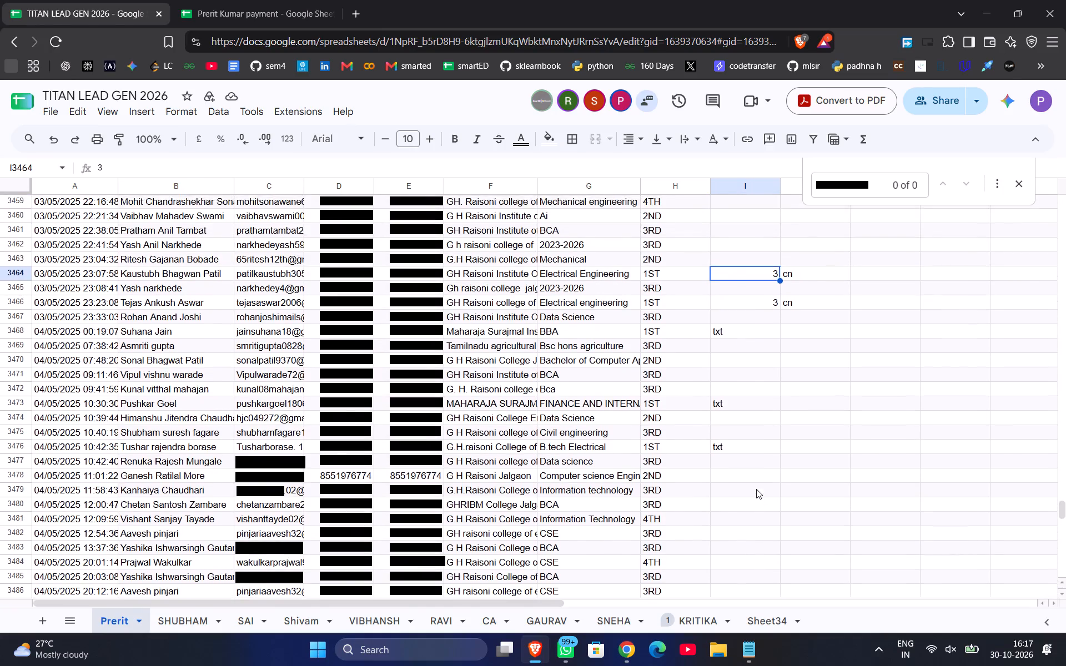
{"action": "scroll", "coordinate": [756, 489], "scroll_direction": "up", "scroll_amount": 2}
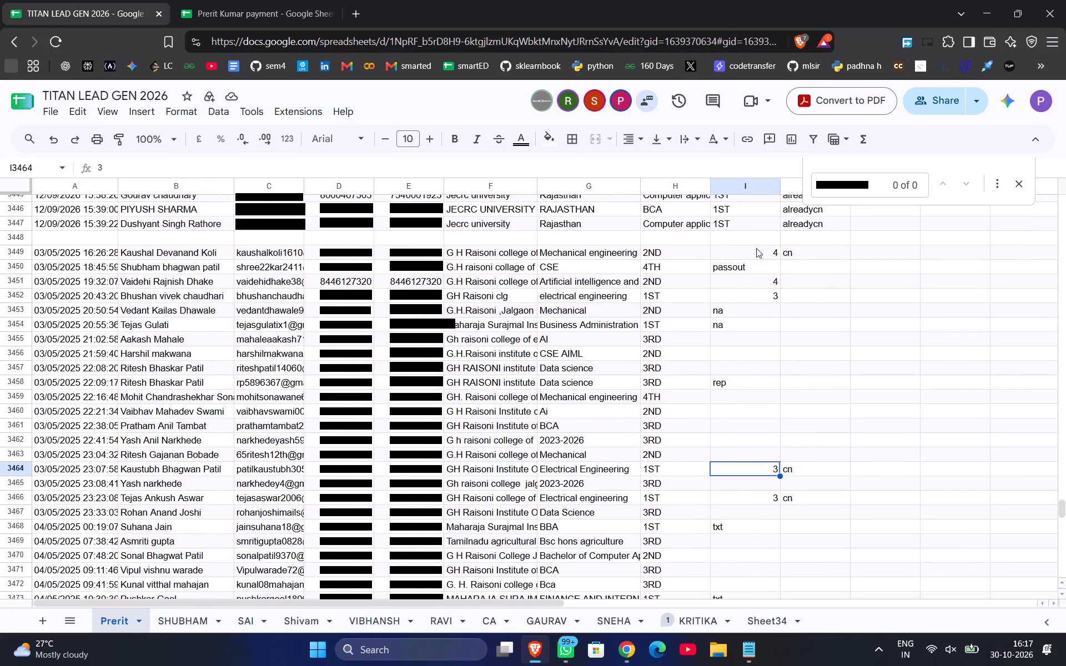
{"action": "left_click", "coordinate": [756, 248]}
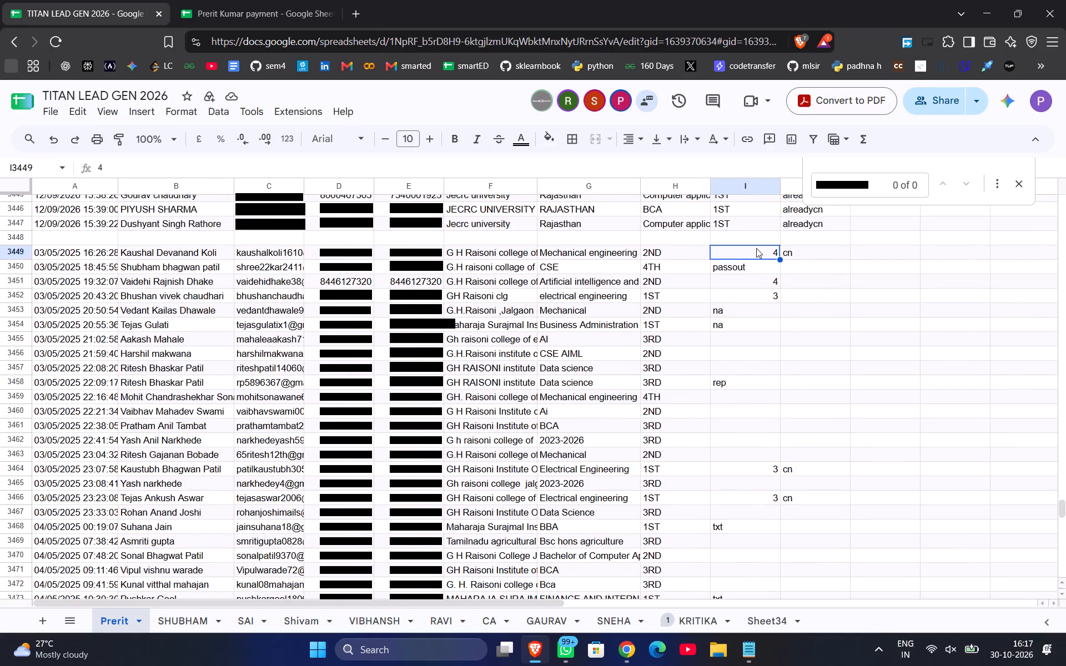
{"action": "key", "text": "Right"}
{"action": "key", "text": "Down"}
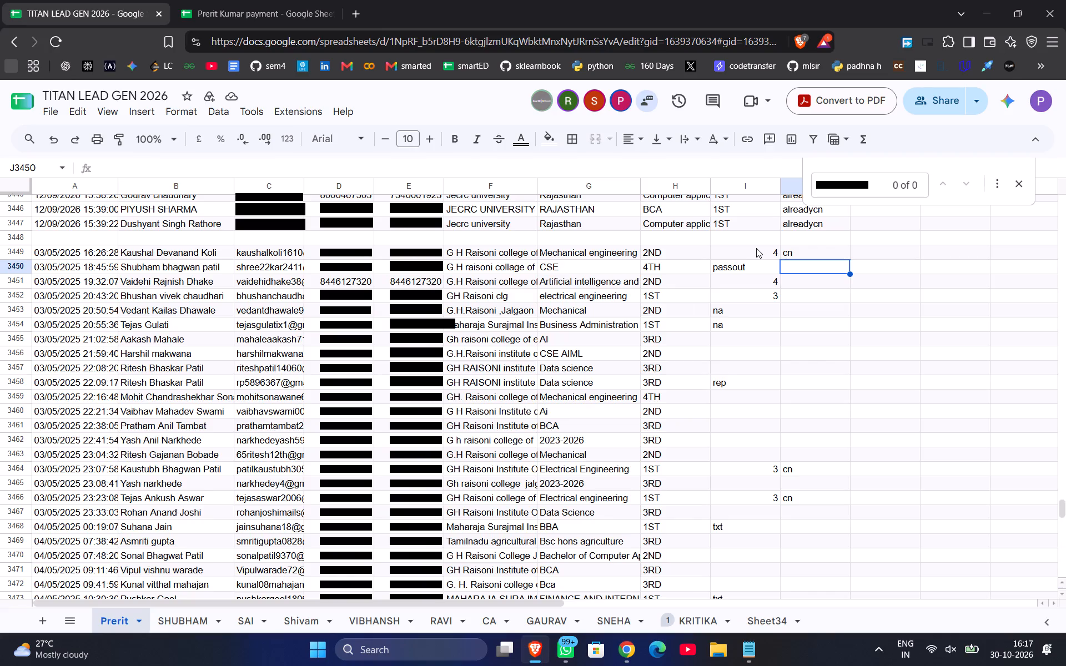
{"action": "key", "text": "Left"}
{"action": "key", "text": "Up"}
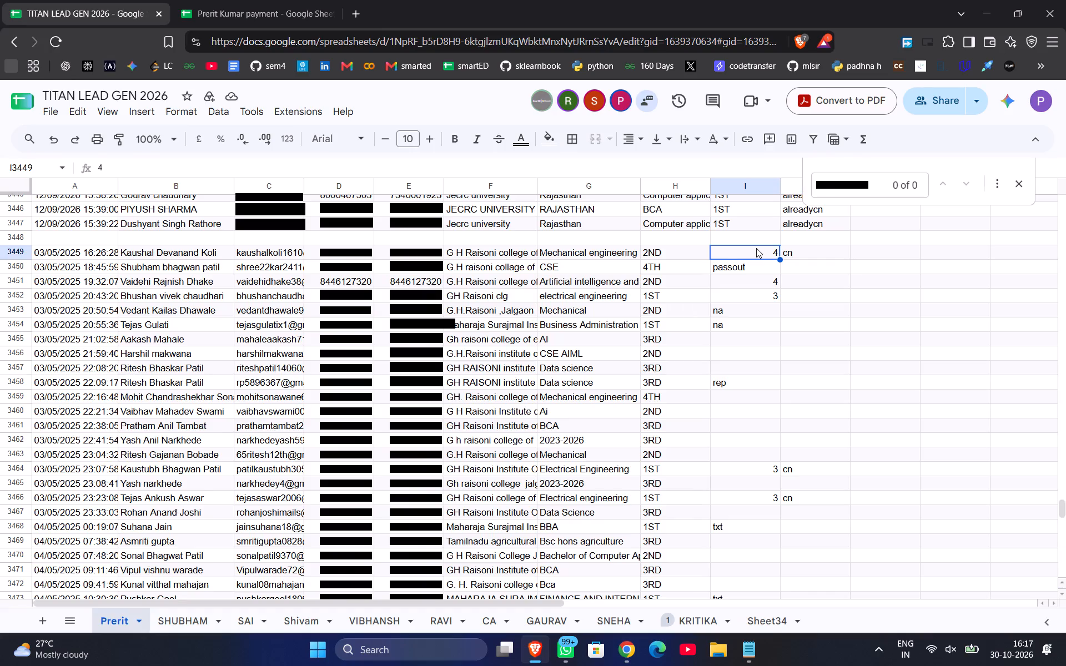
{"action": "key", "text": "shift+Right"}
{"action": "key", "text": "shift+Right"}
{"action": "key", "text": "shift+Down"}
{"action": "key", "text": "shift+Down"}
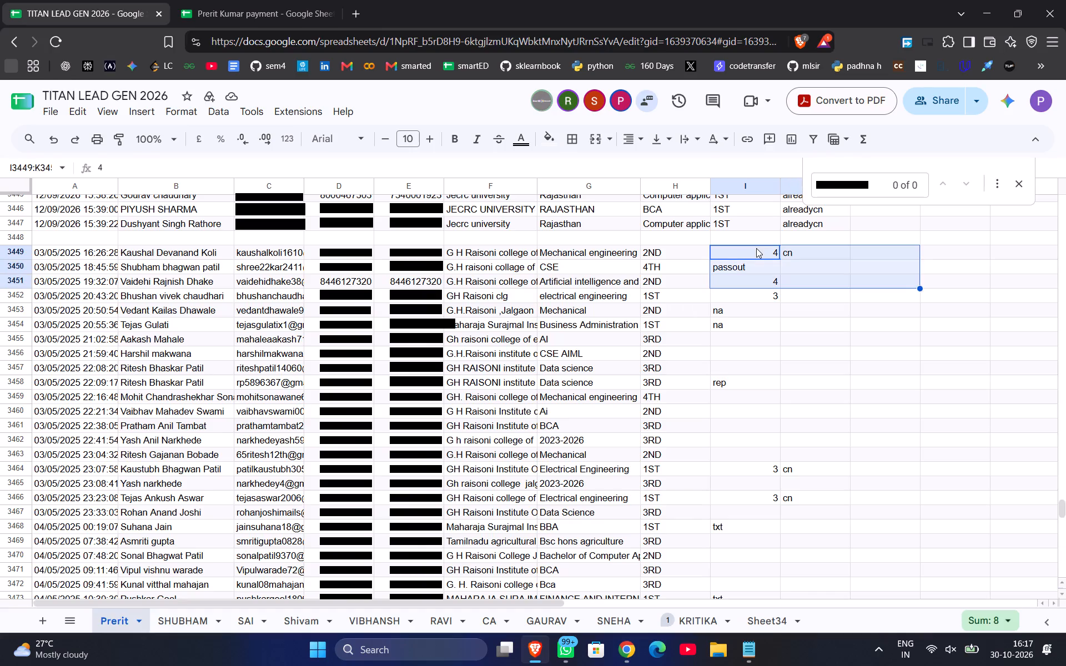
{"action": "key", "text": "shift+Left"}
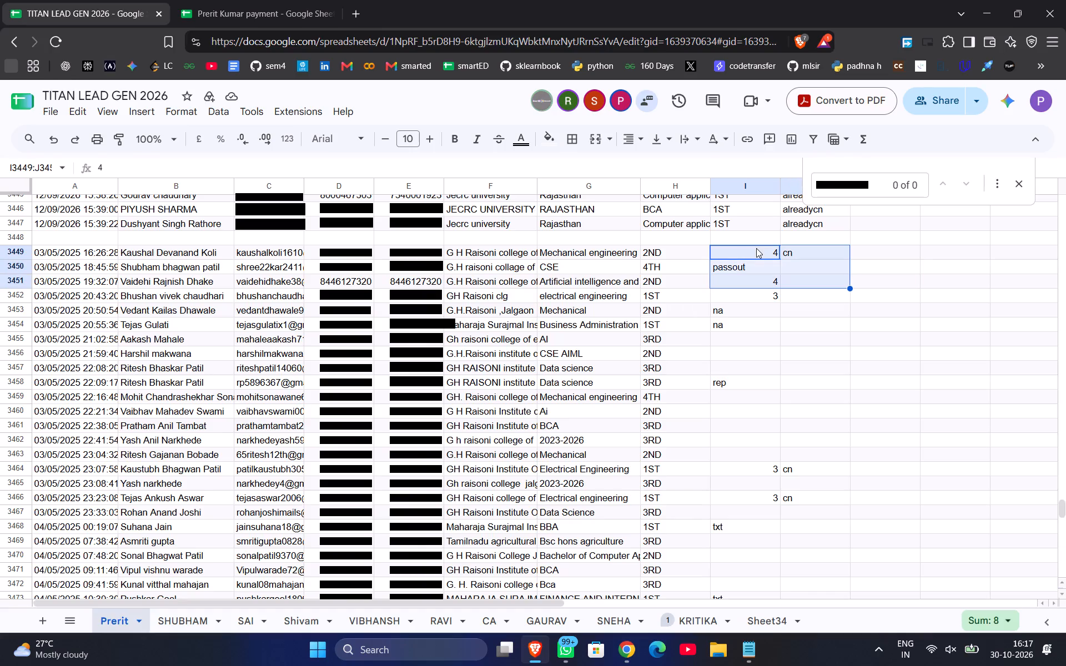
{"action": "key", "text": "shift+Up"}
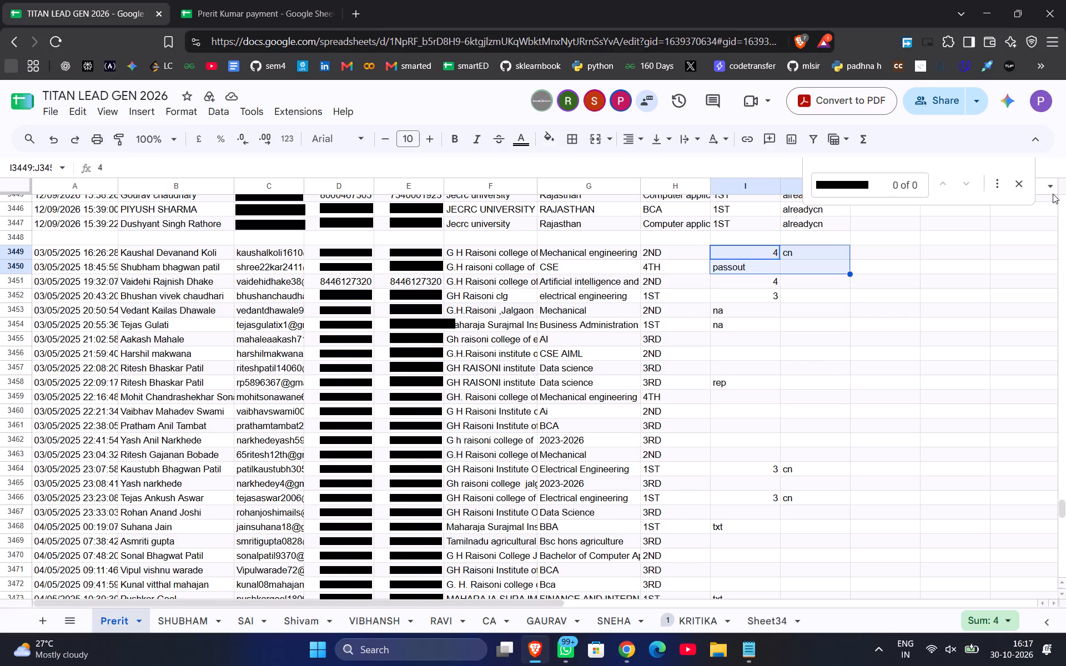
Close the find bar on the Prerit sheet.
{"action": "left_click", "coordinate": [1022, 185]}
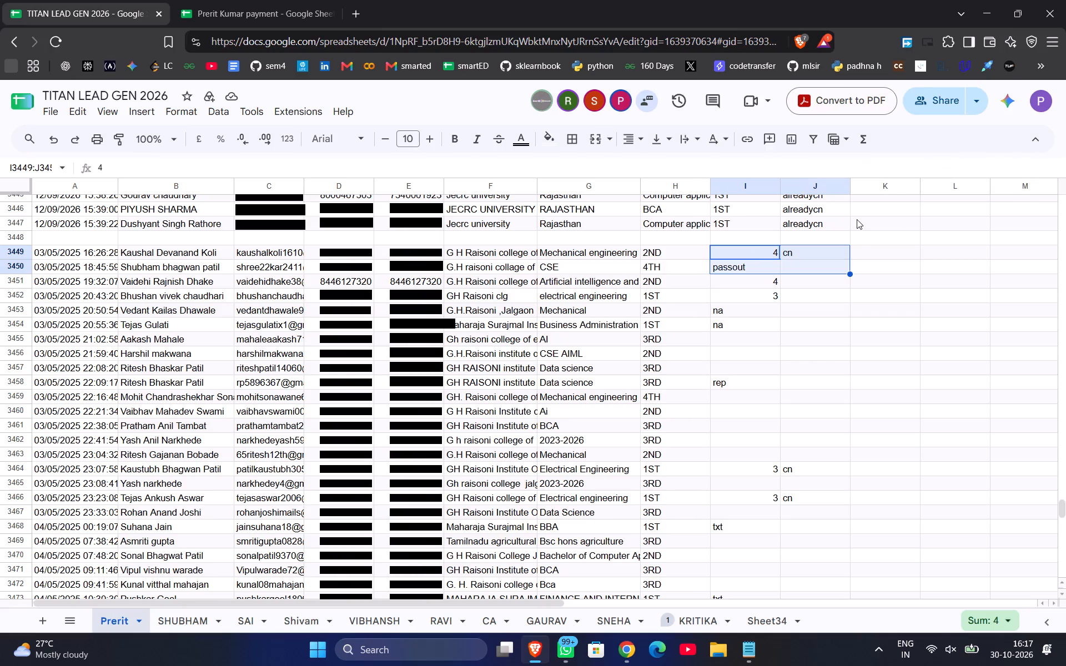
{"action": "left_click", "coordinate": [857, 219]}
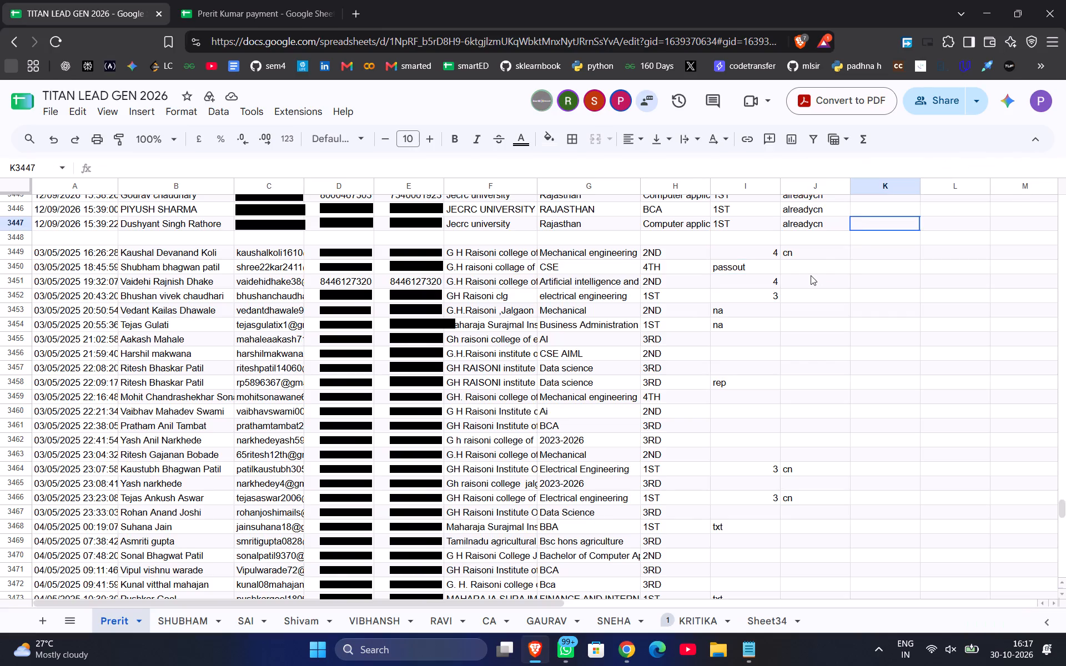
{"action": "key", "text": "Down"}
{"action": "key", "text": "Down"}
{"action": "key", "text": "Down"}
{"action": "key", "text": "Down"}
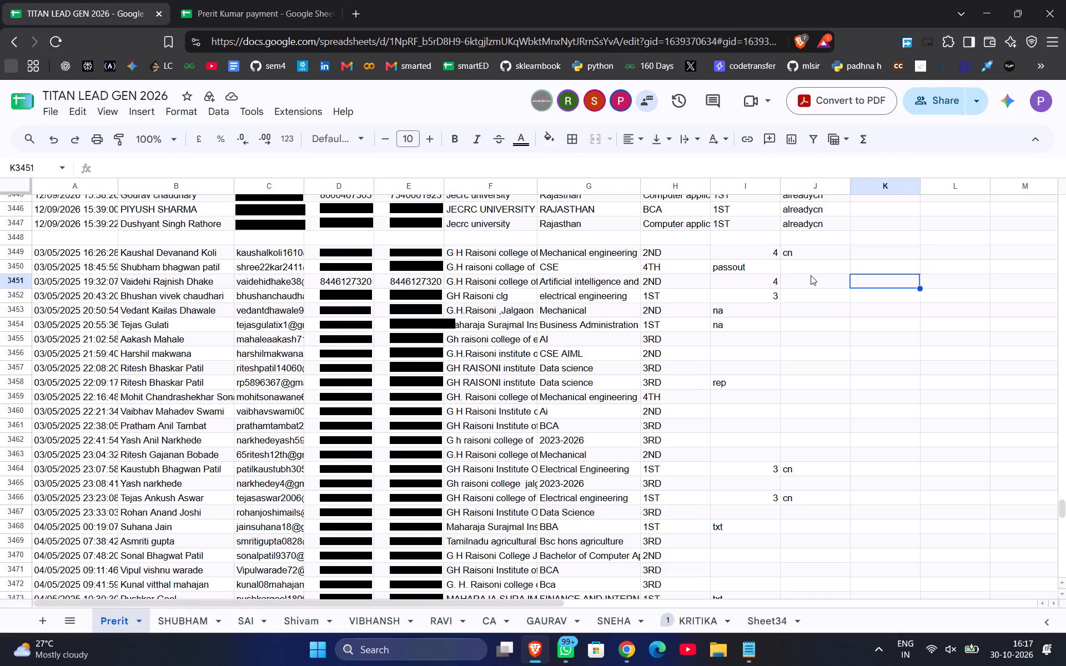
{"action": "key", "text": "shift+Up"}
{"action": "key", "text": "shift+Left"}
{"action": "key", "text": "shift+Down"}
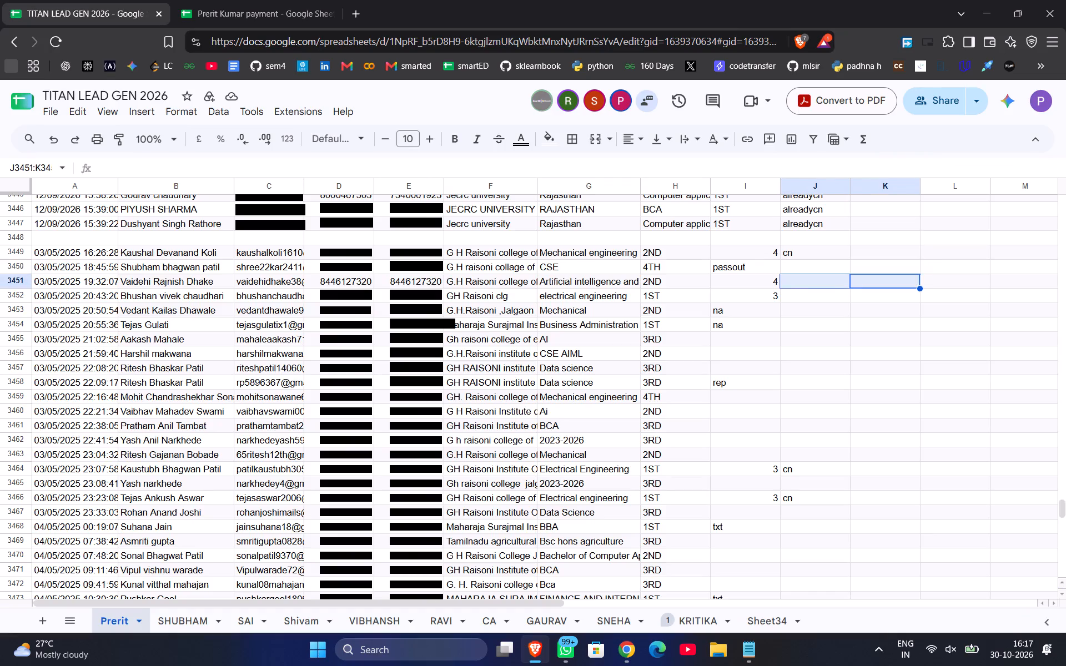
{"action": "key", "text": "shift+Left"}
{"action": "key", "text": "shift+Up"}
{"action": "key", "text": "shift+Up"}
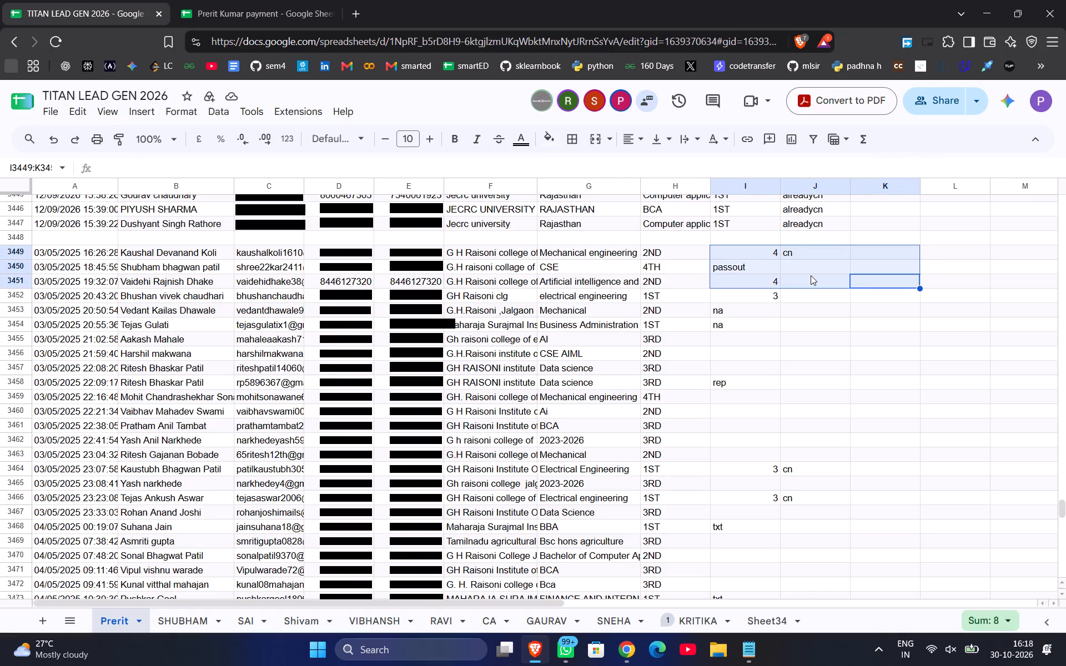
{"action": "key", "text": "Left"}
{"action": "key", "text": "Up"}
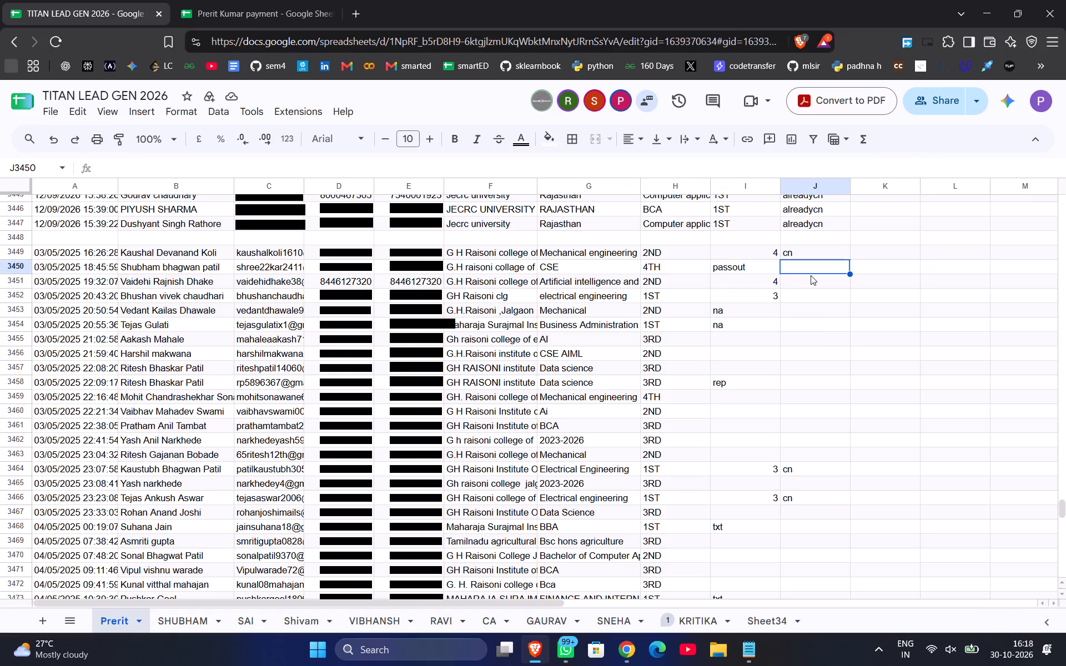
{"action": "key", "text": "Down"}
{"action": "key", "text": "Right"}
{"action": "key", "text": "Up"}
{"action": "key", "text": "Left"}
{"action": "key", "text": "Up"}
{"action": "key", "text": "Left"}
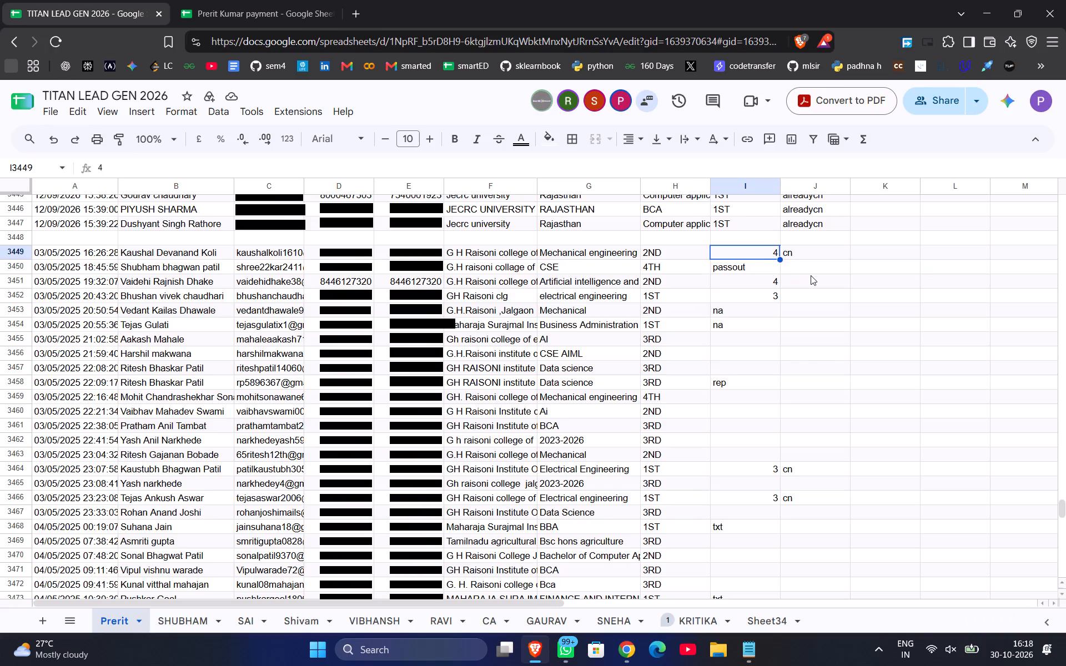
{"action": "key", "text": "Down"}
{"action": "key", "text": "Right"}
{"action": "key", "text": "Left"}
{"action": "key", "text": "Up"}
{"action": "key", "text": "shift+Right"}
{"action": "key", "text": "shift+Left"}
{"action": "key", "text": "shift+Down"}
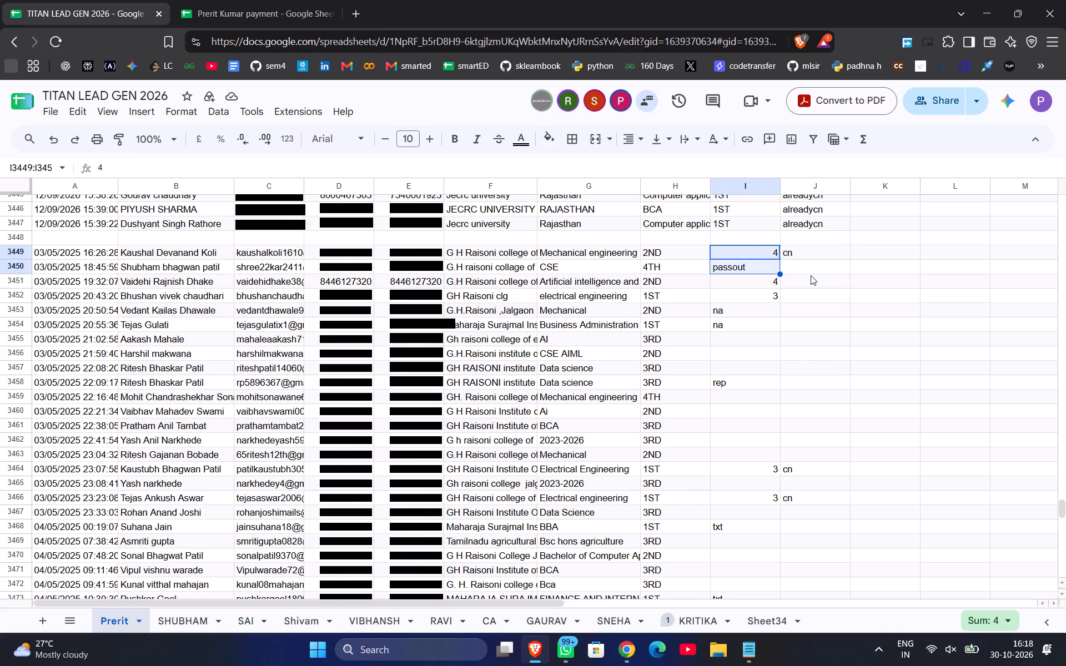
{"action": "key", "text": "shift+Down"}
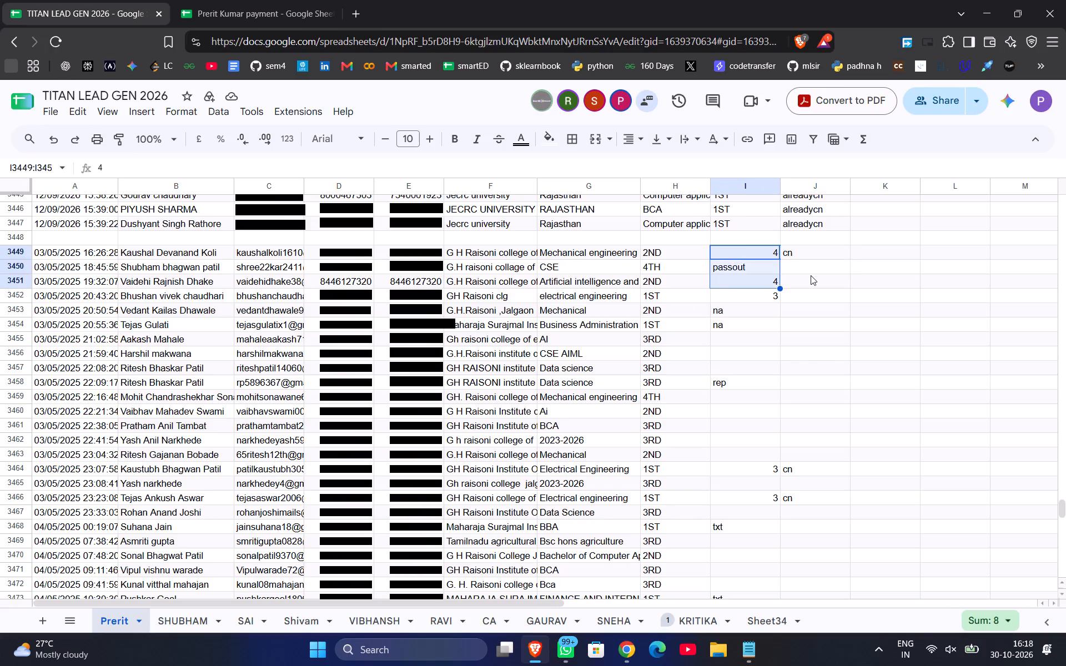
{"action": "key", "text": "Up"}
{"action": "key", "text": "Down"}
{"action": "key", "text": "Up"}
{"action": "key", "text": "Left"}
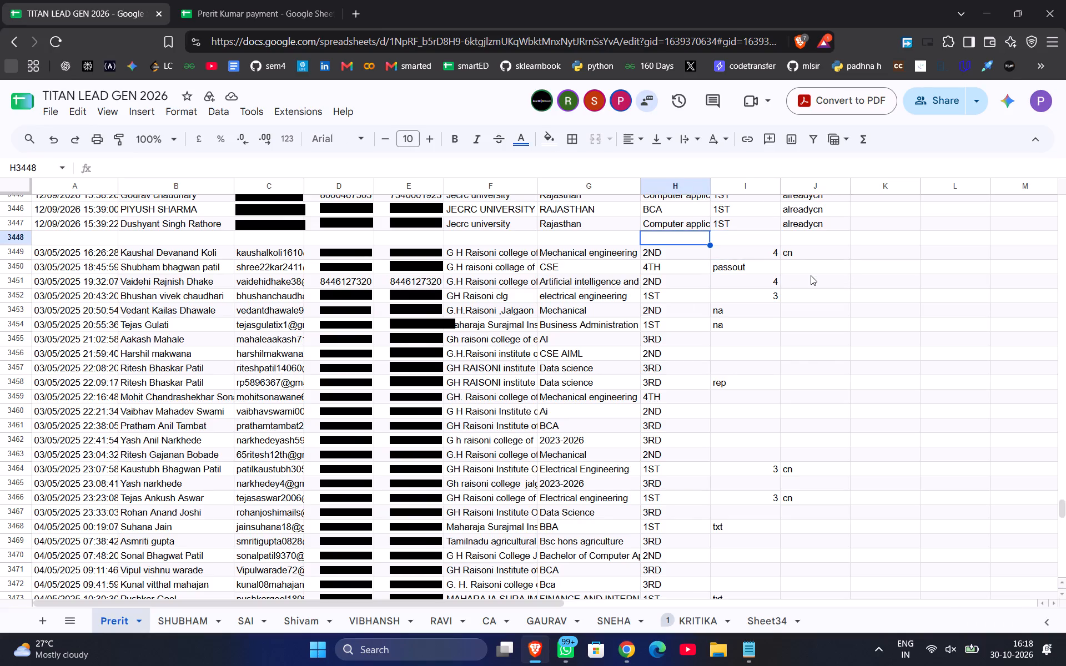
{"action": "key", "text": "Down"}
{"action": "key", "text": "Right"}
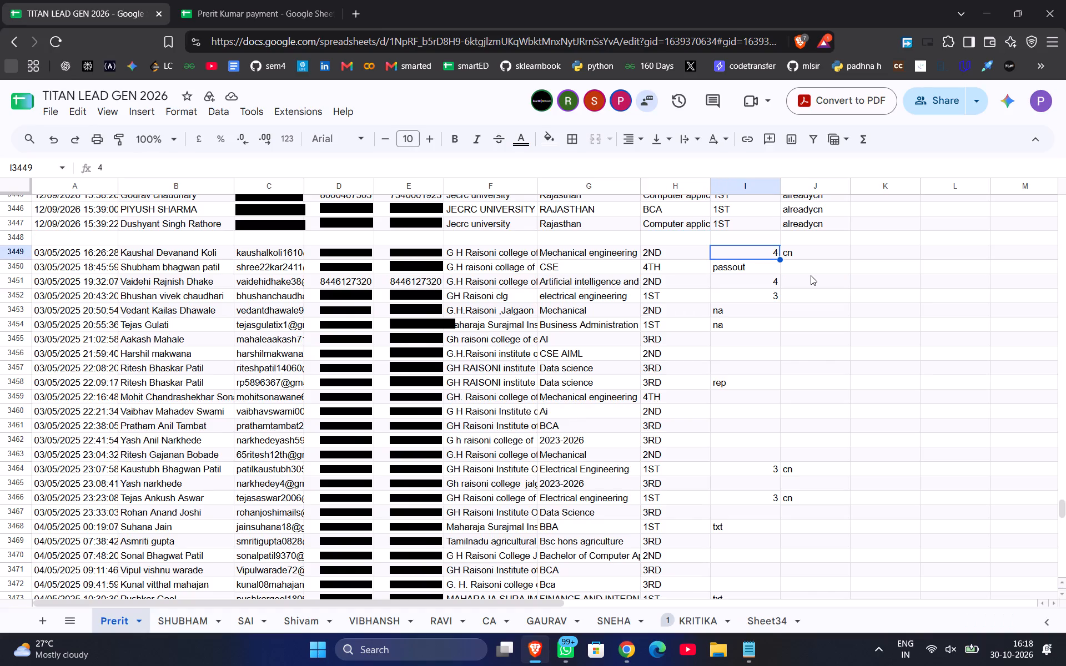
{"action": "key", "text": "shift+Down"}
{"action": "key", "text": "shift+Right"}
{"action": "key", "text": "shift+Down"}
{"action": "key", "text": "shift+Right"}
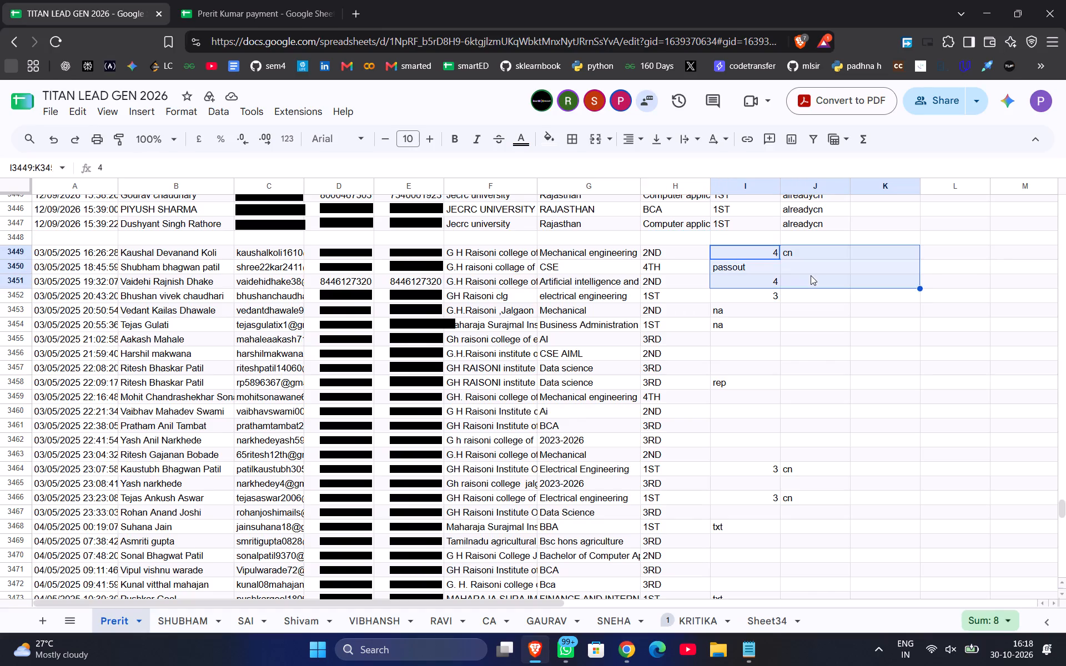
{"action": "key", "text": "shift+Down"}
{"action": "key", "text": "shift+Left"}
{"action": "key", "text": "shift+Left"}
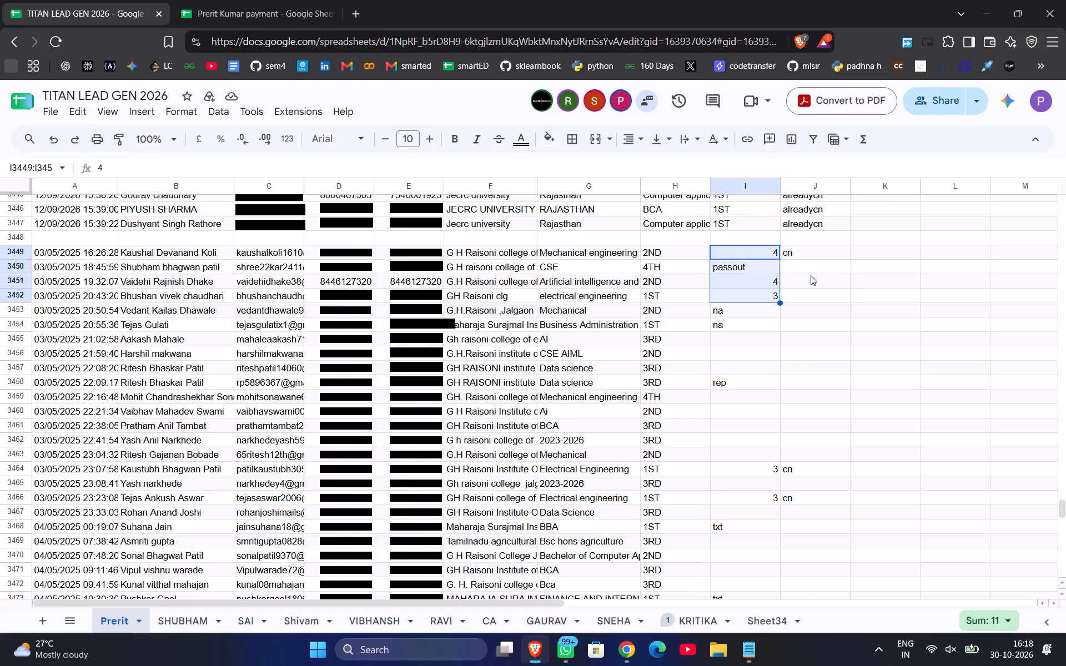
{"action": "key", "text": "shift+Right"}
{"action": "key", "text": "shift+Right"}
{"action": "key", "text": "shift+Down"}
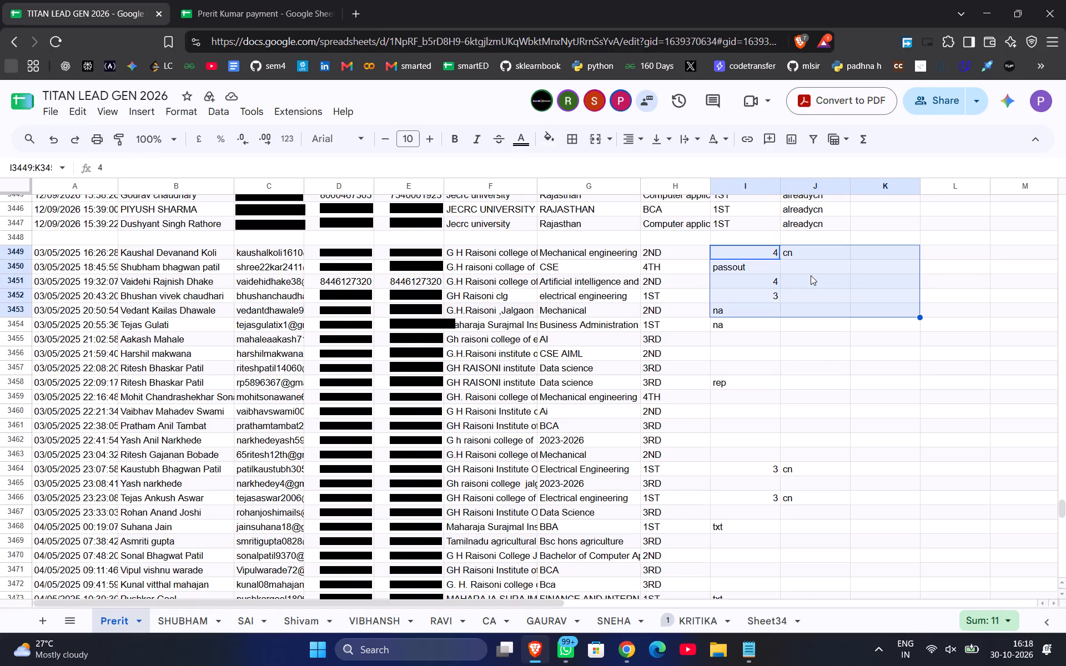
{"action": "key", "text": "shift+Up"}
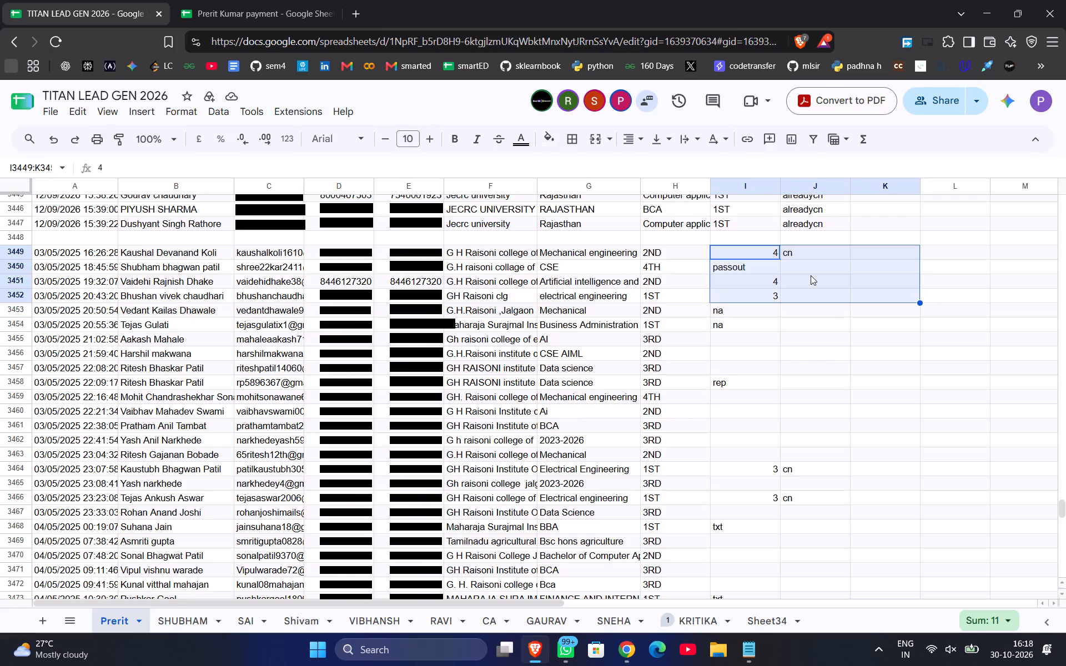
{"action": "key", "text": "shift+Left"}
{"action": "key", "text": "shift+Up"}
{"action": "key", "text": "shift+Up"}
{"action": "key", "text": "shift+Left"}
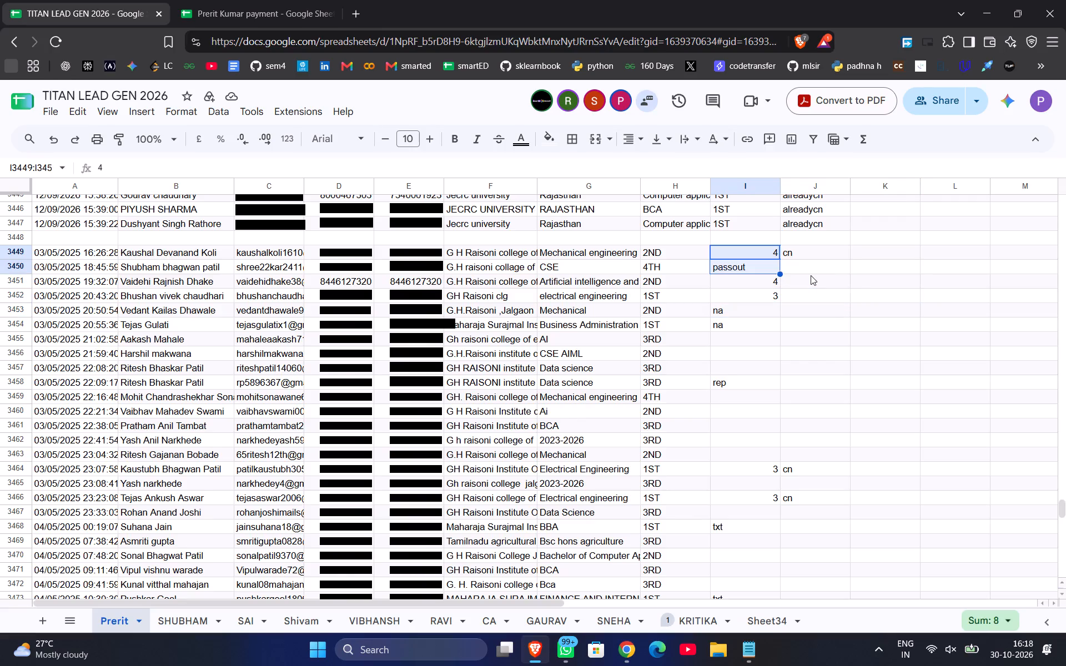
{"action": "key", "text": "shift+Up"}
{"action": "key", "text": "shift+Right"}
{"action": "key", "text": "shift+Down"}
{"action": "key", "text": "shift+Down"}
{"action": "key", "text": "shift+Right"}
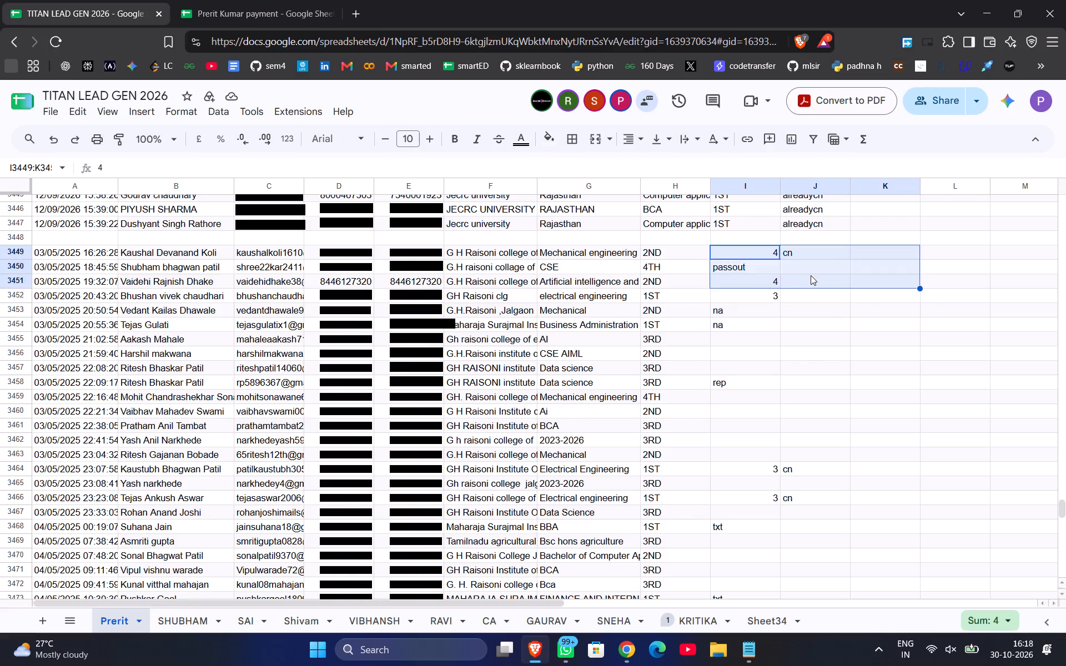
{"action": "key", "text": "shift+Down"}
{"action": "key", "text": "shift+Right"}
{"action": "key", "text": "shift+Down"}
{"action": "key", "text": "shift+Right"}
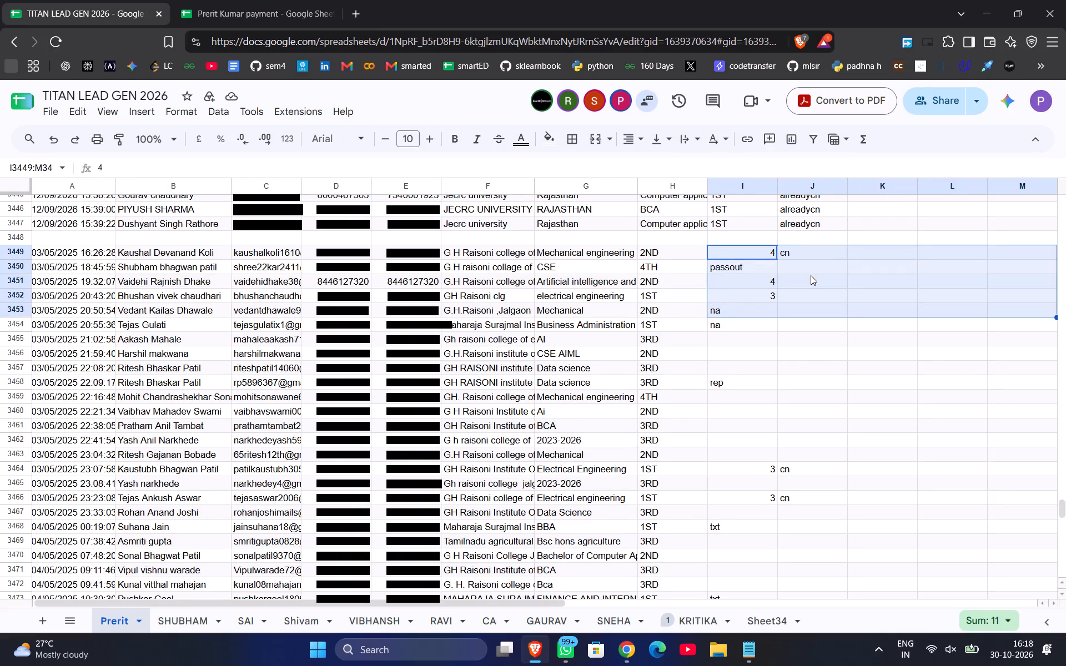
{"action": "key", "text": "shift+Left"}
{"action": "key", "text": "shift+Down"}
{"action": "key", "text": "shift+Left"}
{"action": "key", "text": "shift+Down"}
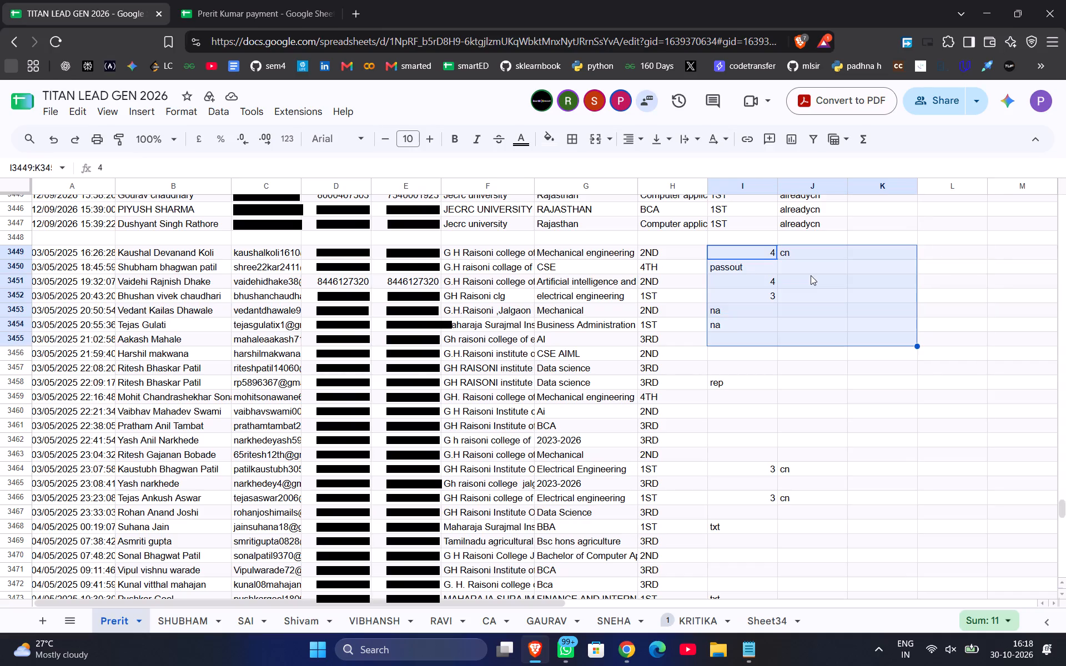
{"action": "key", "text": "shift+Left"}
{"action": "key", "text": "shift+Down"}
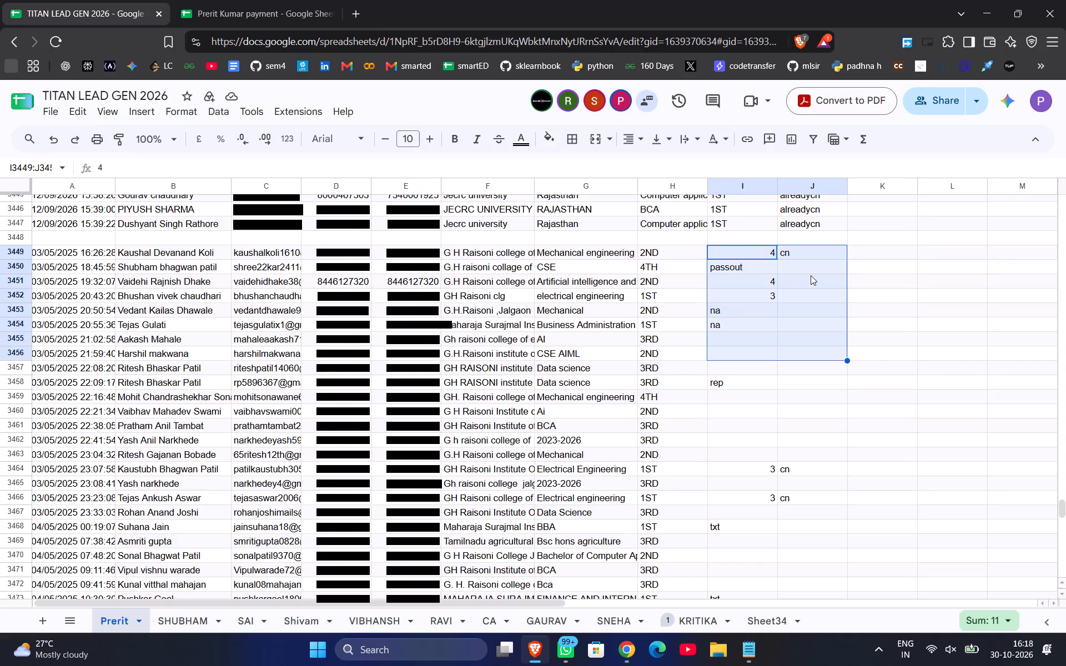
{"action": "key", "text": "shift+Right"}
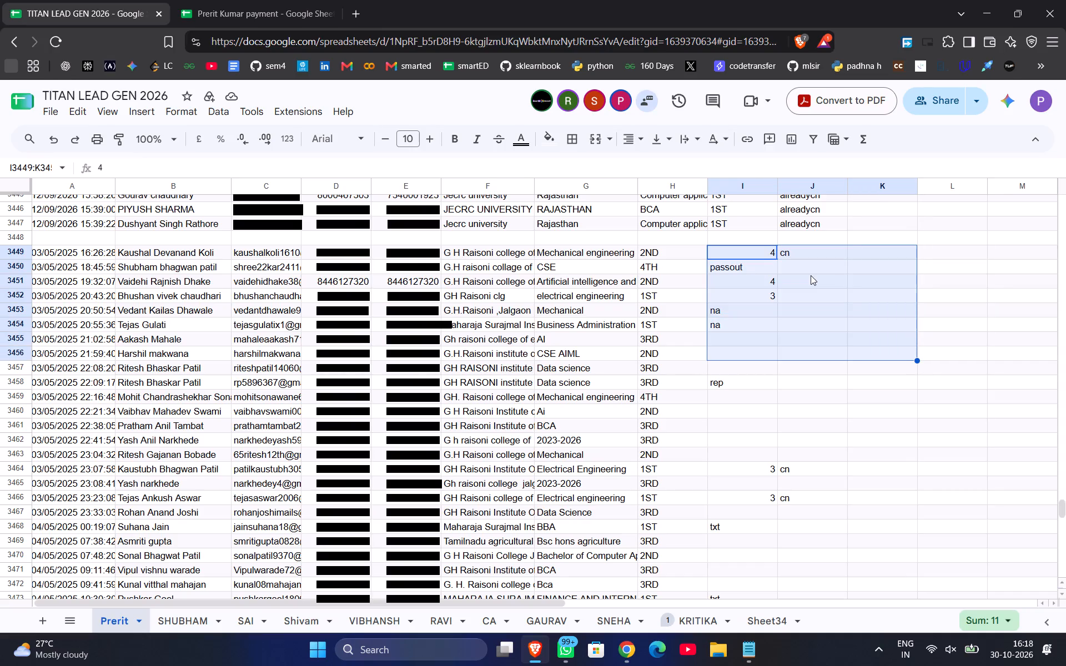
Review the status entries in columns I and J around row 3449 and the rows just above it.
{"action": "left_click", "coordinate": [873, 255]}
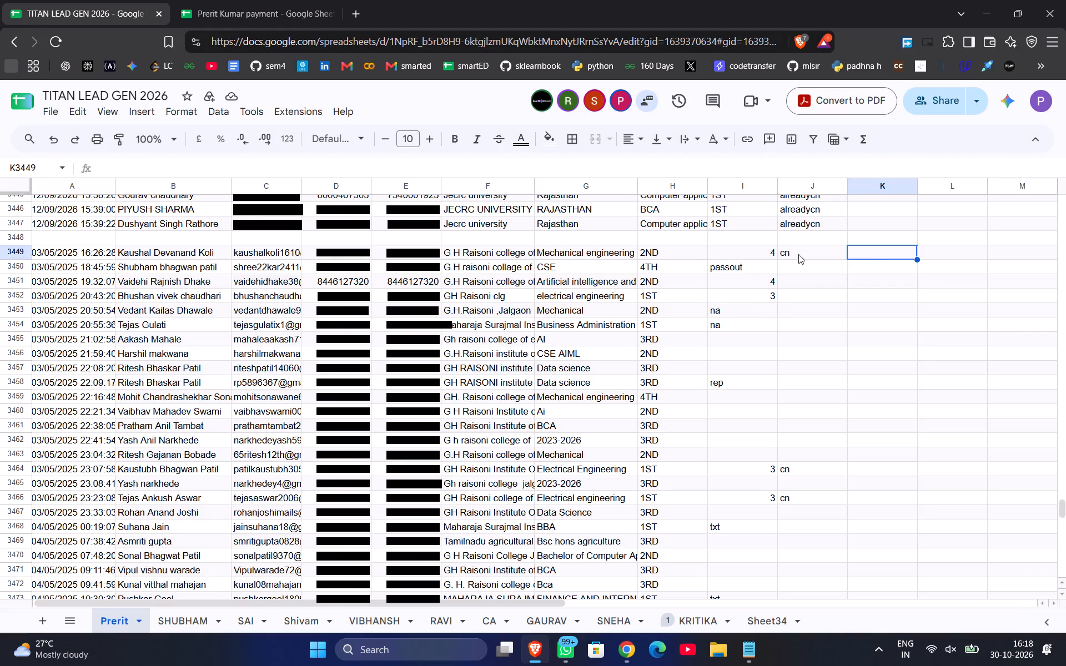
{"action": "left_click", "coordinate": [748, 260]}
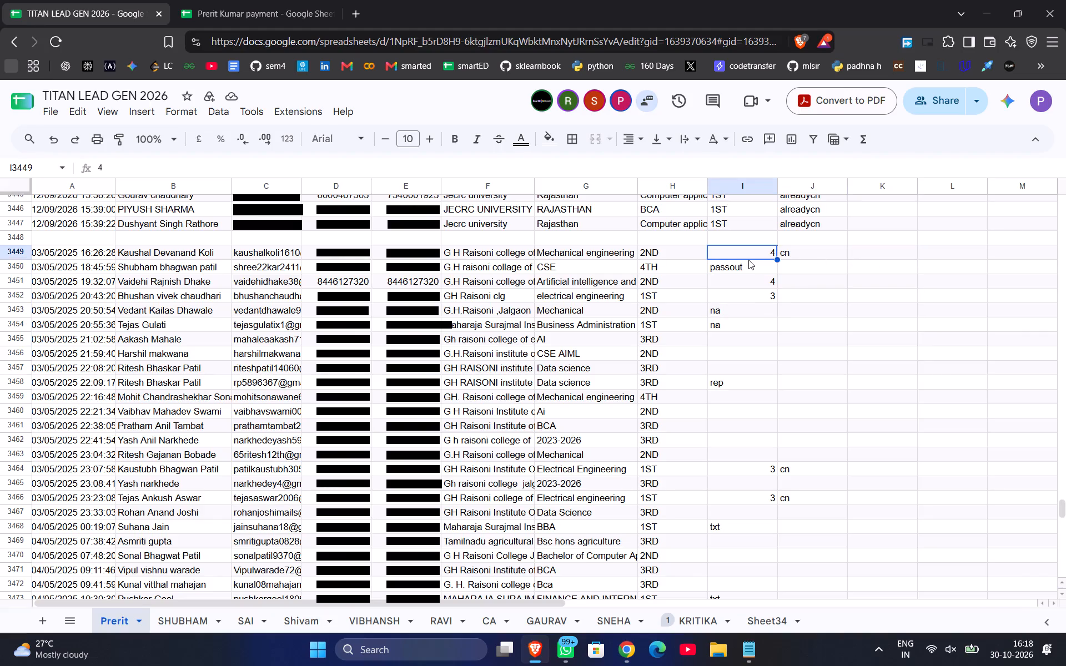
{"action": "scroll", "coordinate": [848, 241], "scroll_direction": "up", "scroll_amount": 1}
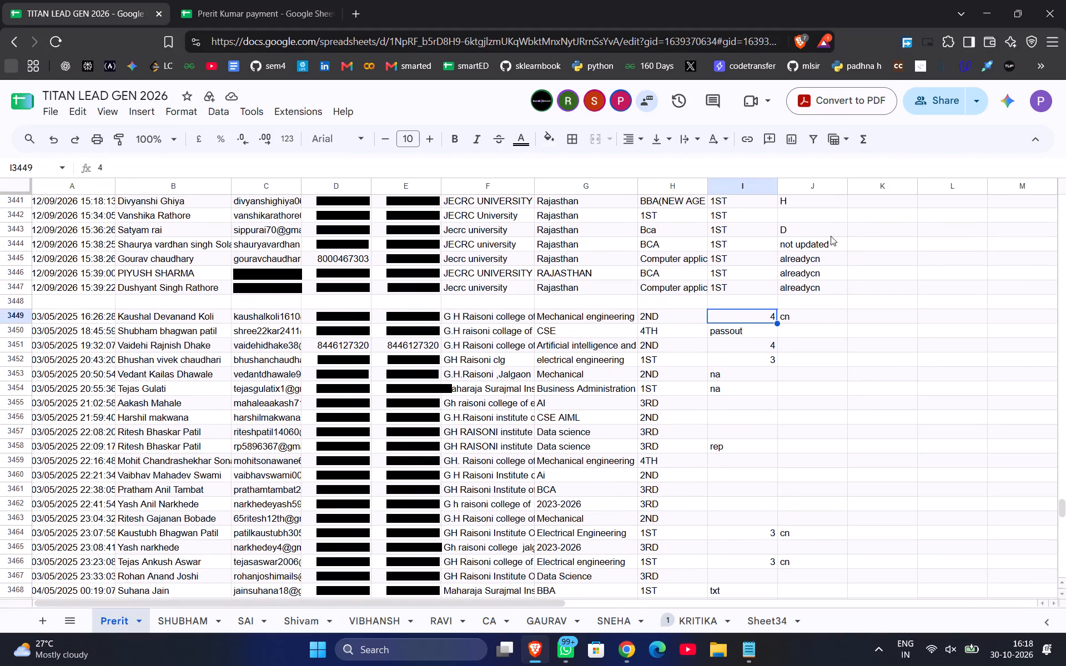
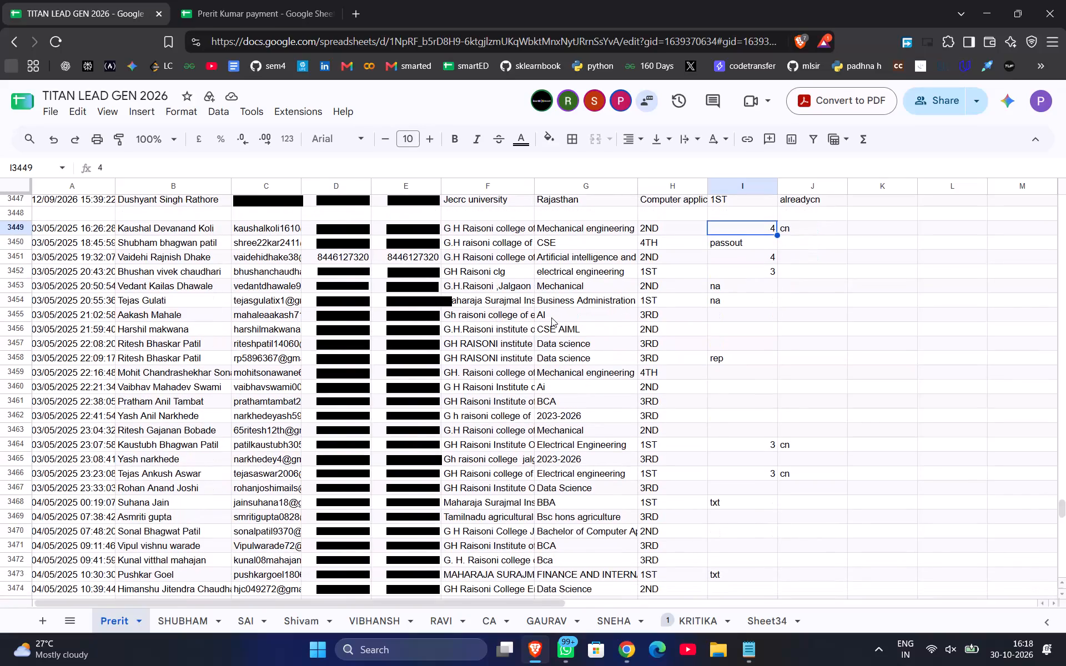
Compare the status entries in columns I and J between rows 3449 and 3466 of the Prerit sheet.
{"action": "scroll", "coordinate": [551, 317], "scroll_direction": "down", "scroll_amount": 1}
{"action": "left_click", "coordinate": [776, 384]}
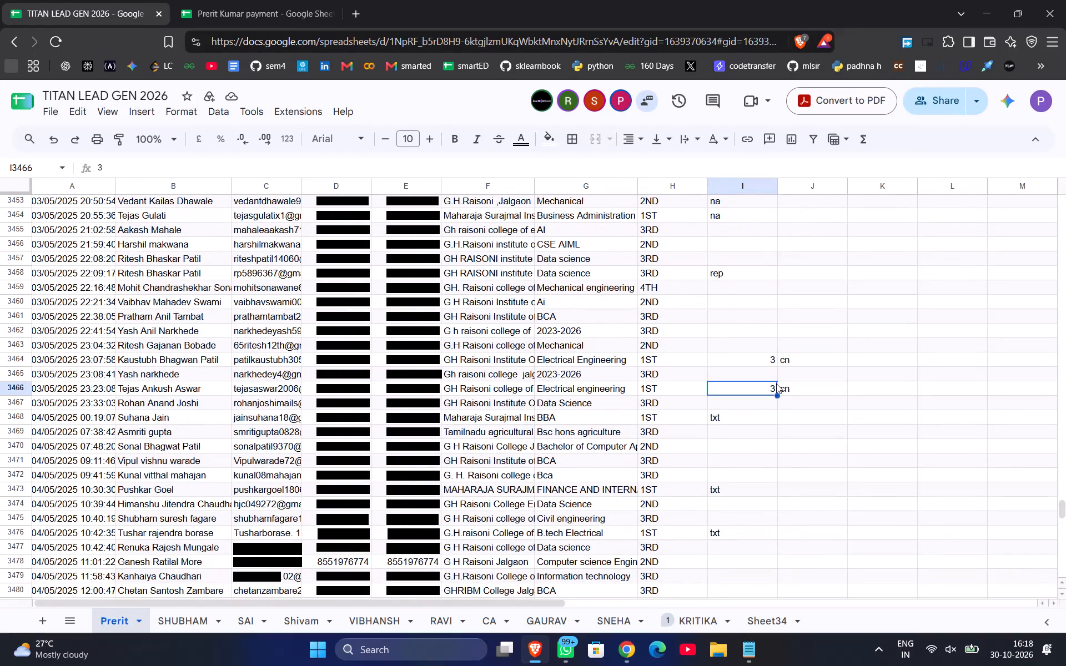
{"action": "scroll", "coordinate": [776, 384], "scroll_direction": "up", "scroll_amount": 2}
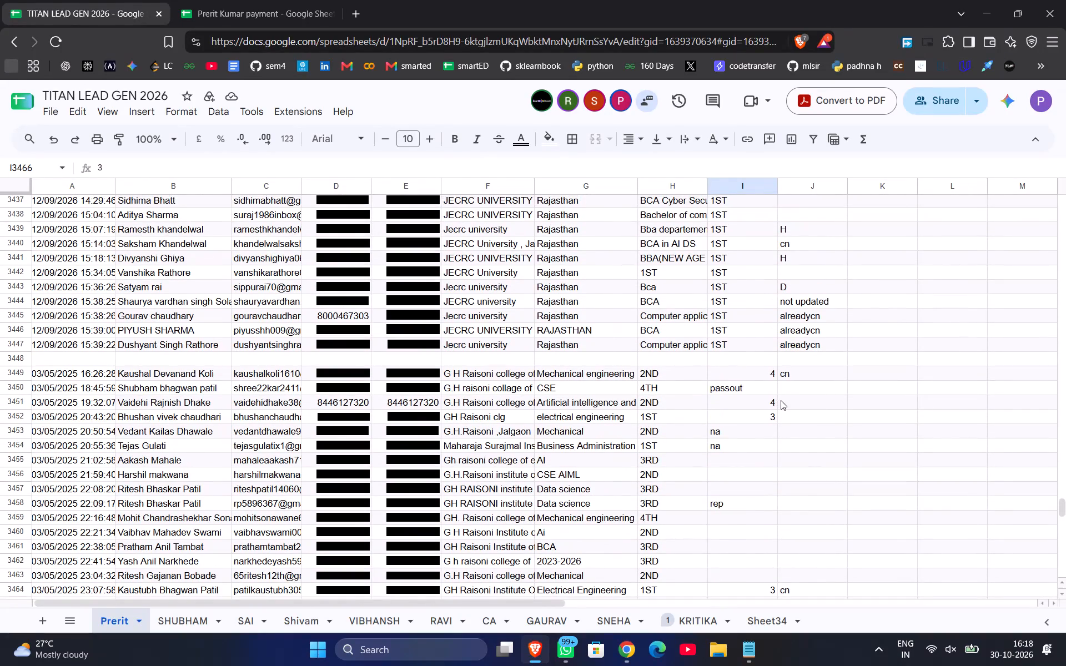
{"action": "left_click", "coordinate": [781, 400]}
{"action": "left_click", "coordinate": [760, 367]}
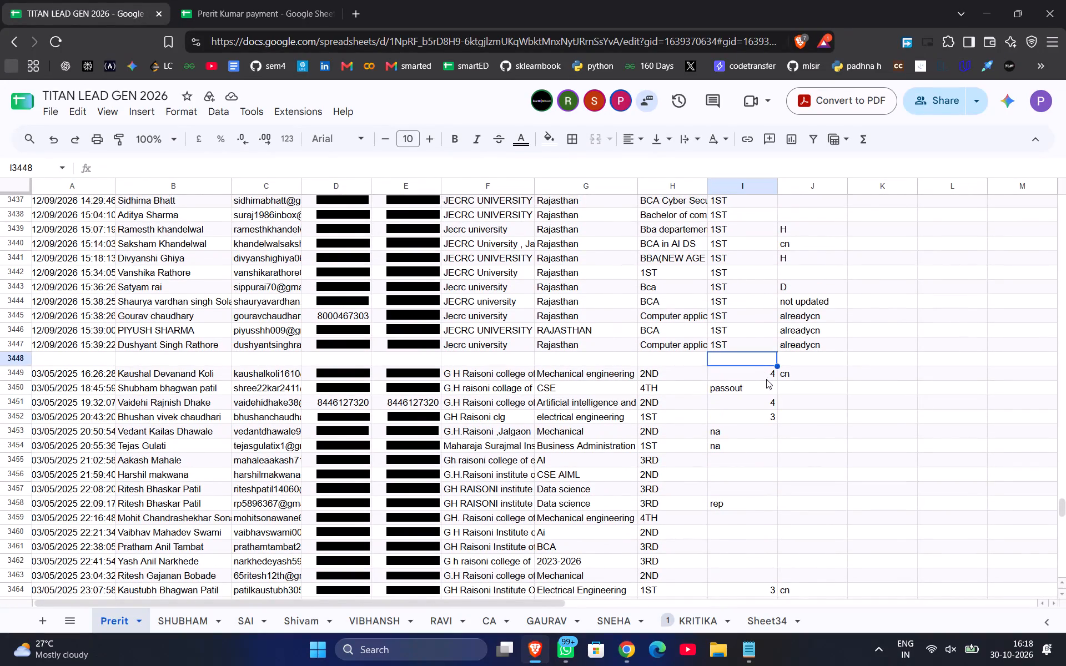
{"action": "left_click", "coordinate": [766, 379]}
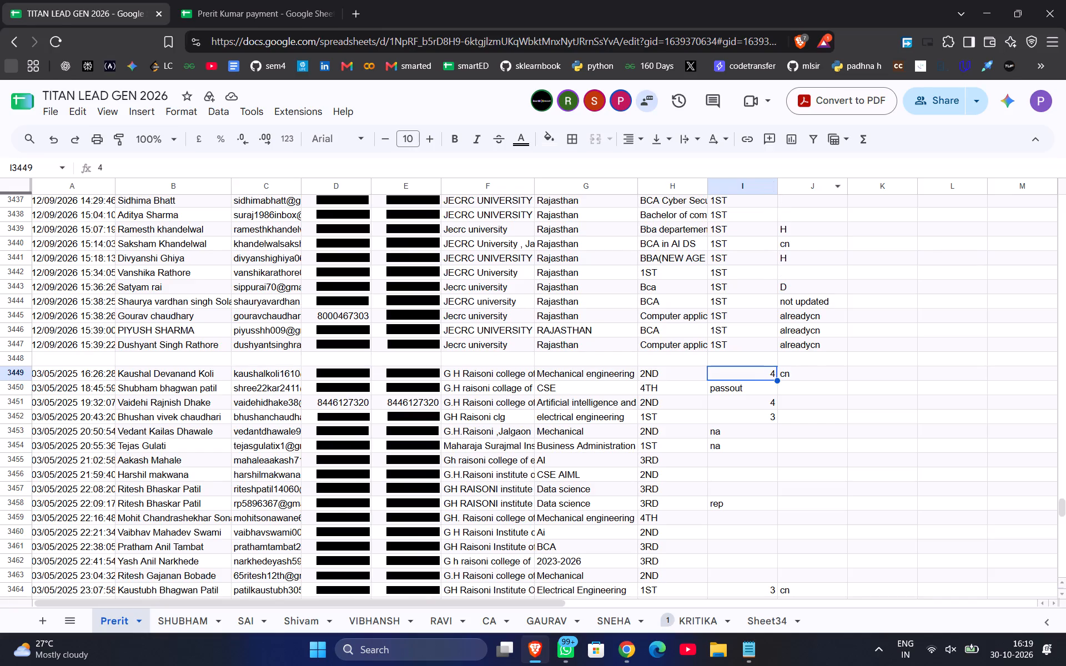
{"action": "scroll", "coordinate": [765, 279], "scroll_direction": "down", "scroll_amount": 1}
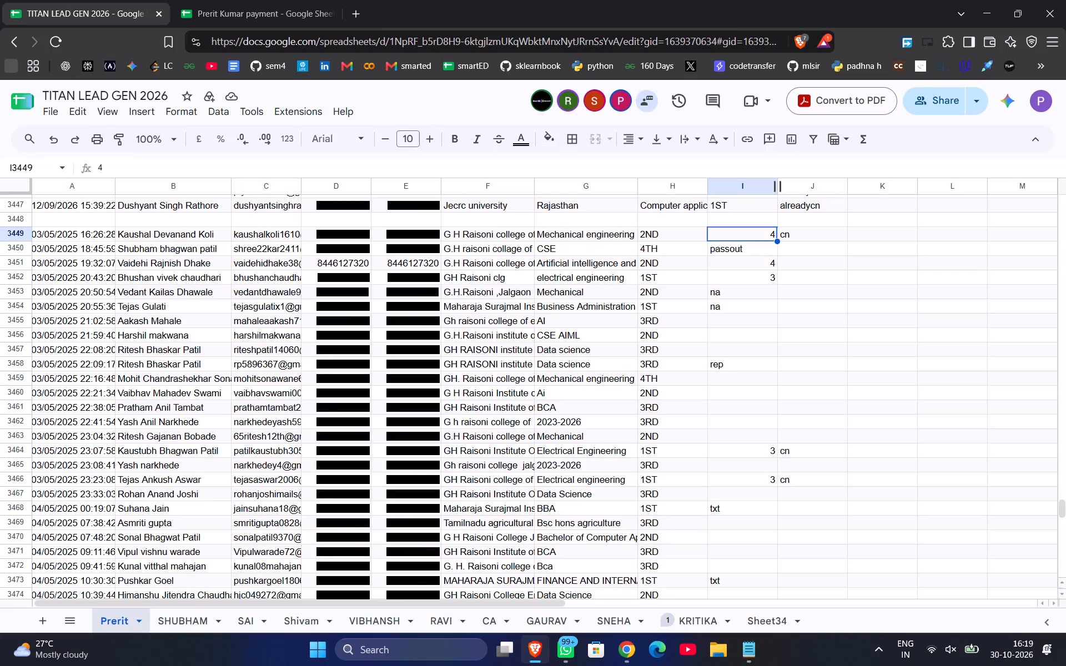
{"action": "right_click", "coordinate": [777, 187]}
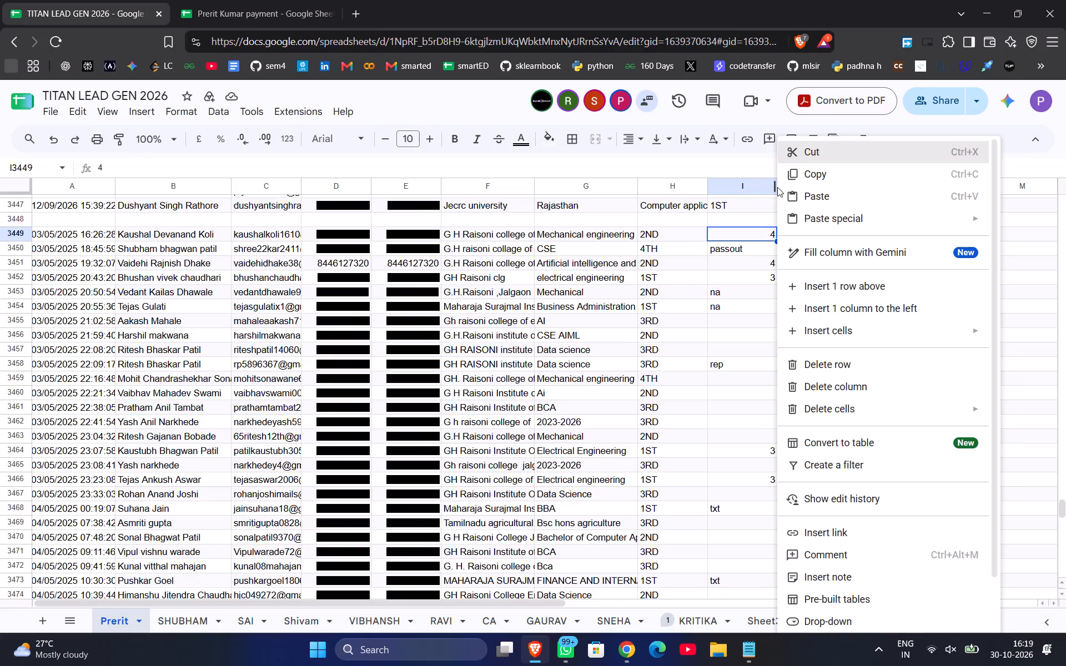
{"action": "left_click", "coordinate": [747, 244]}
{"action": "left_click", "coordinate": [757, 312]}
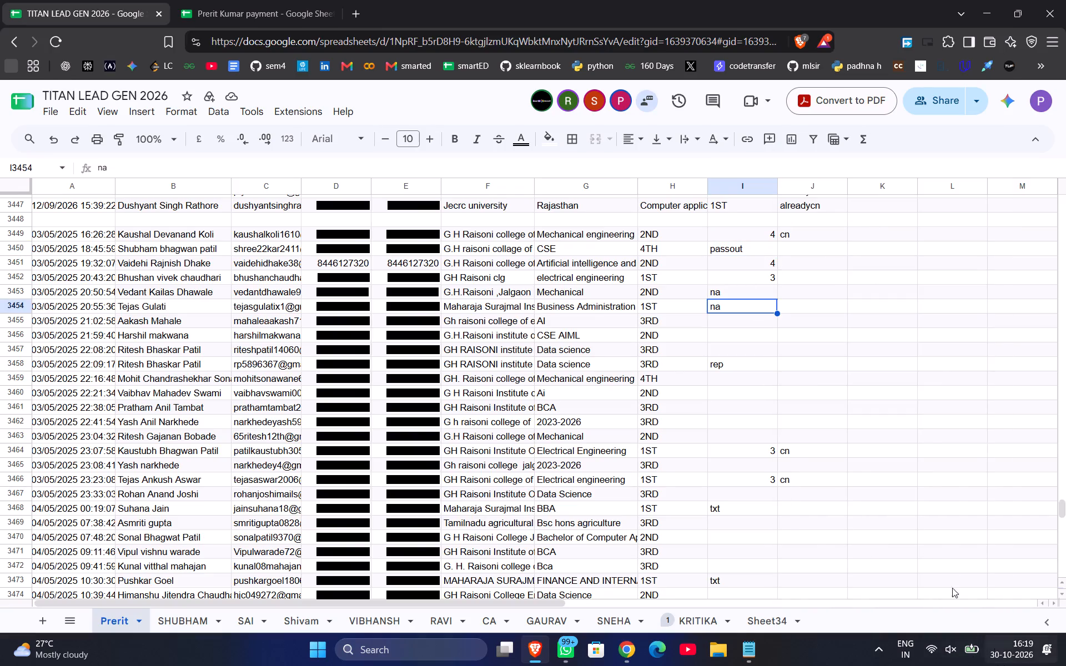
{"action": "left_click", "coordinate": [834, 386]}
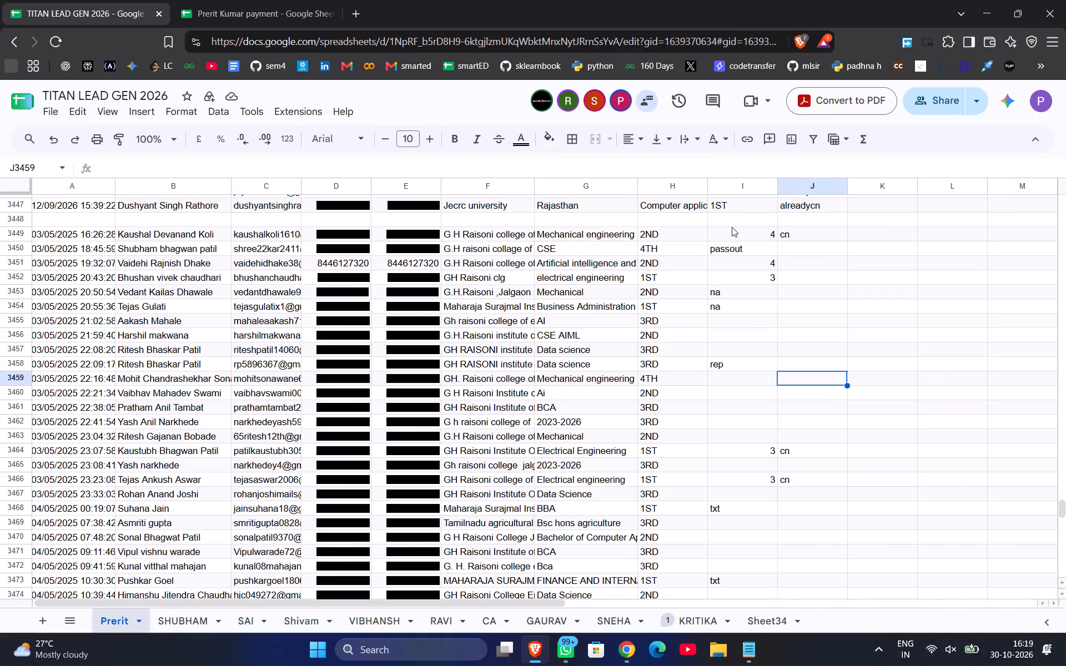
Select the status cells I3449 to J3454 at the start of the G H Raisoni lead block to examine them.
{"action": "left_click", "coordinate": [732, 227]}
{"action": "key", "text": "Left"}
{"action": "key", "text": "Down"}
{"action": "key", "text": "Right"}
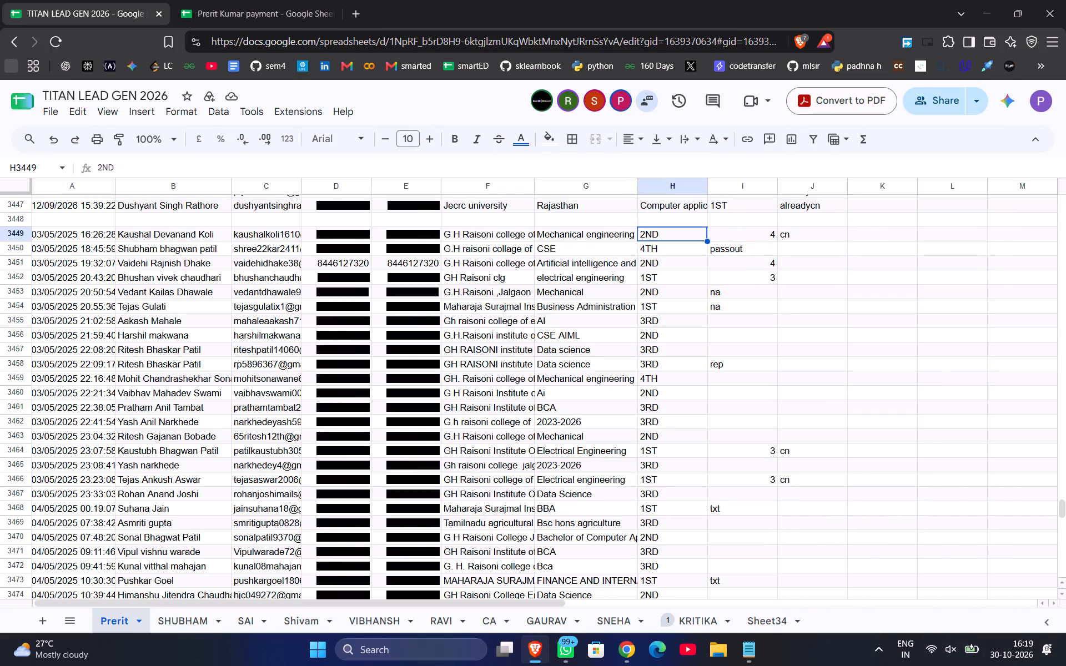
{"action": "key", "text": "Right"}
{"action": "key", "text": "Down"}
{"action": "key", "text": "Up"}
{"action": "key", "text": "Left"}
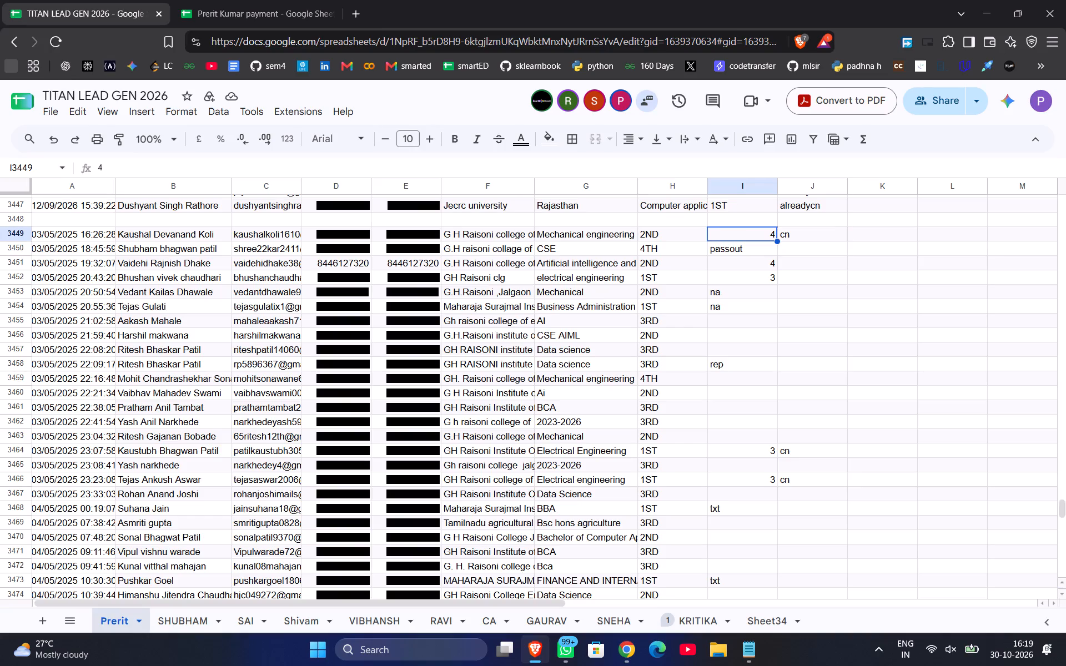
{"action": "key", "text": "shift+Down"}
{"action": "key", "text": "shift+Right"}
{"action": "key", "text": "shift+Down"}
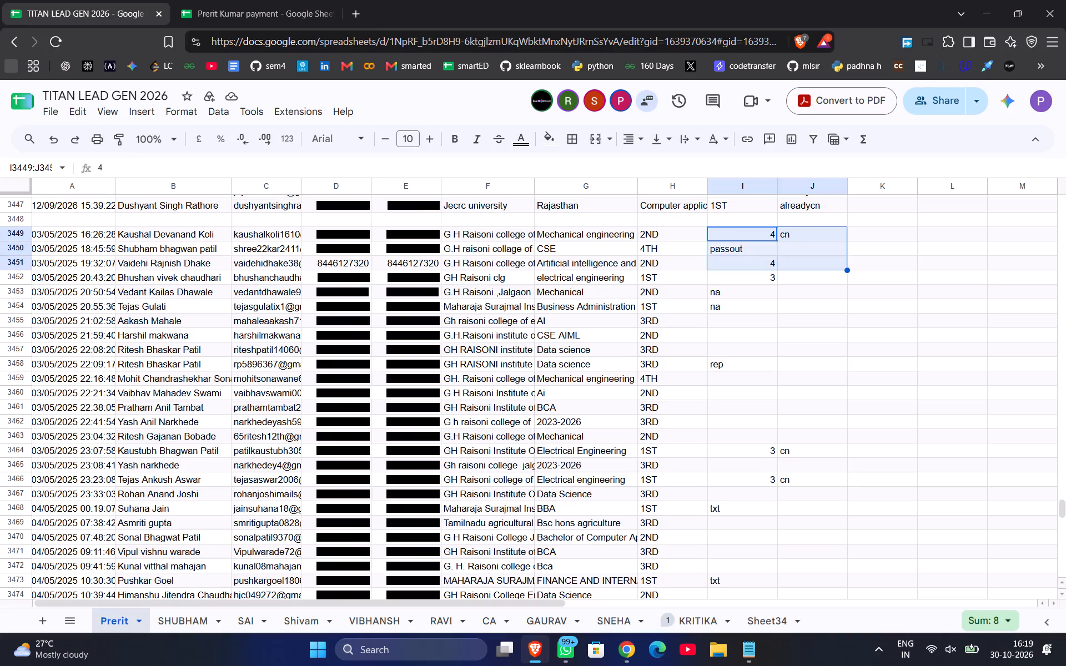
{"action": "key", "text": "shift+Down"}
{"action": "key", "text": "shift+Down"}
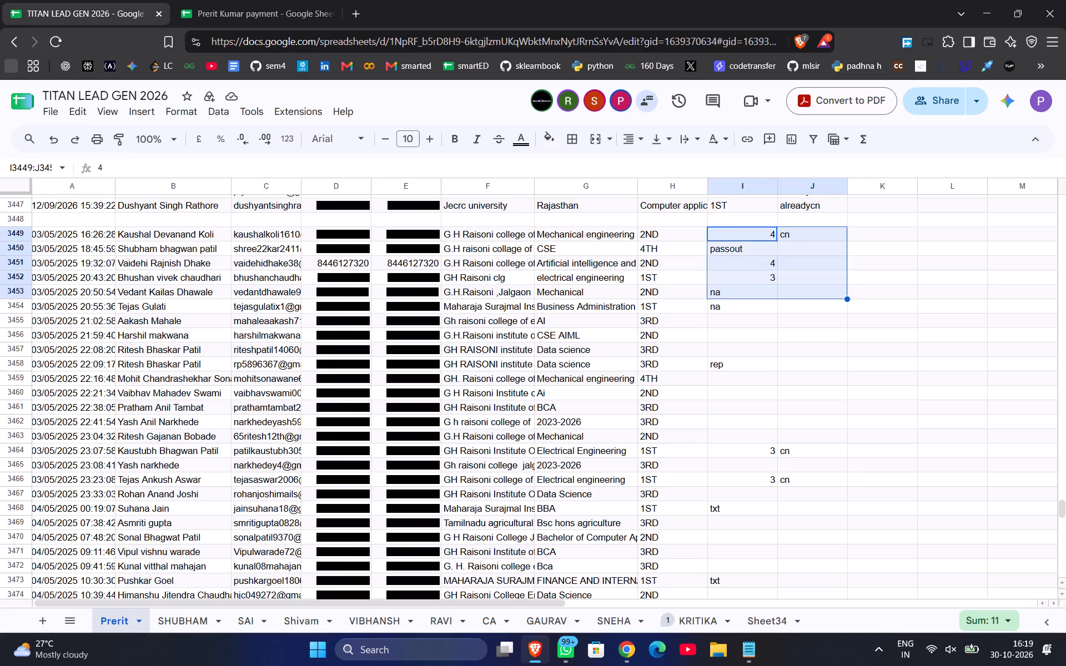
{"action": "key", "text": "shift+Down"}
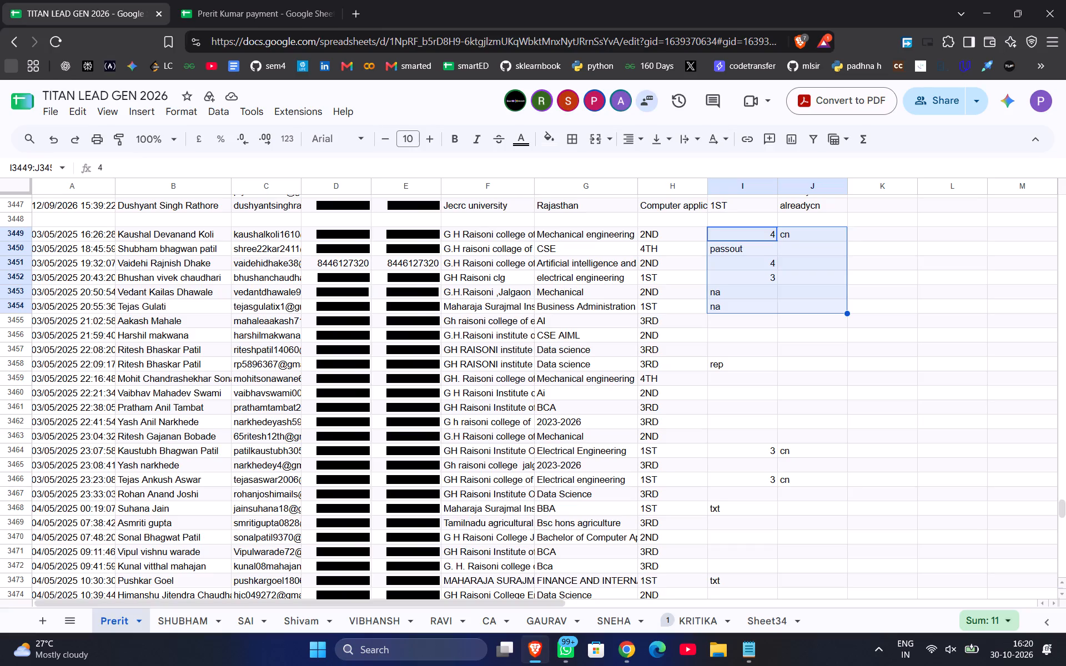
Clear the selection and reselect the status range I3449 to J3454 to review its entries again.
{"action": "key", "text": "Down"}
{"action": "key", "text": "Down"}
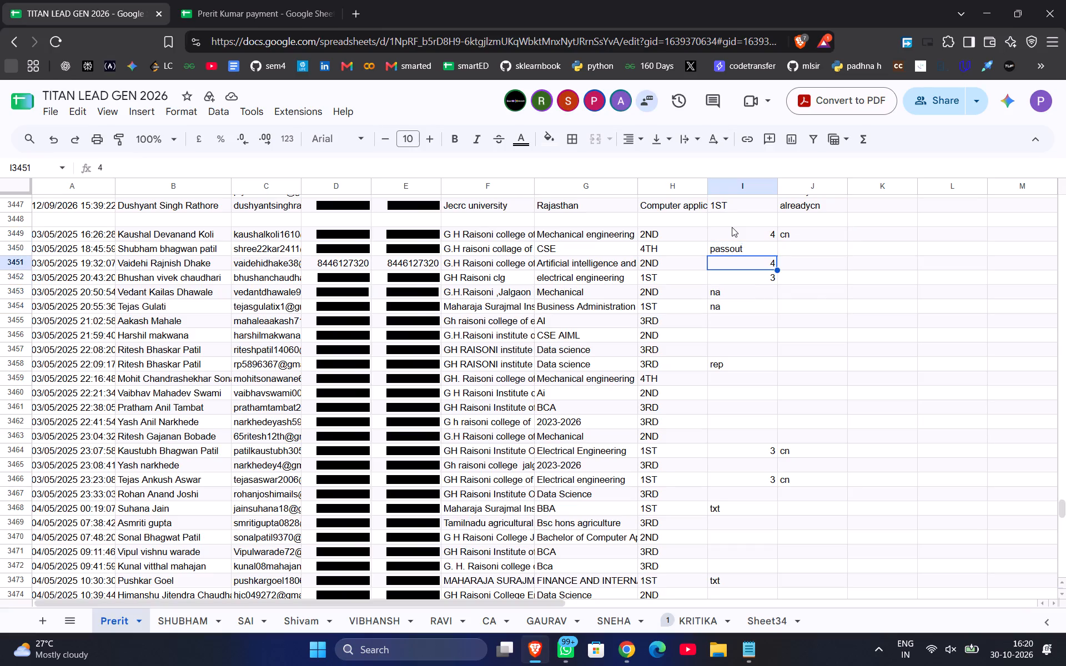
{"action": "key", "text": "Up"}
{"action": "key", "text": "Up"}
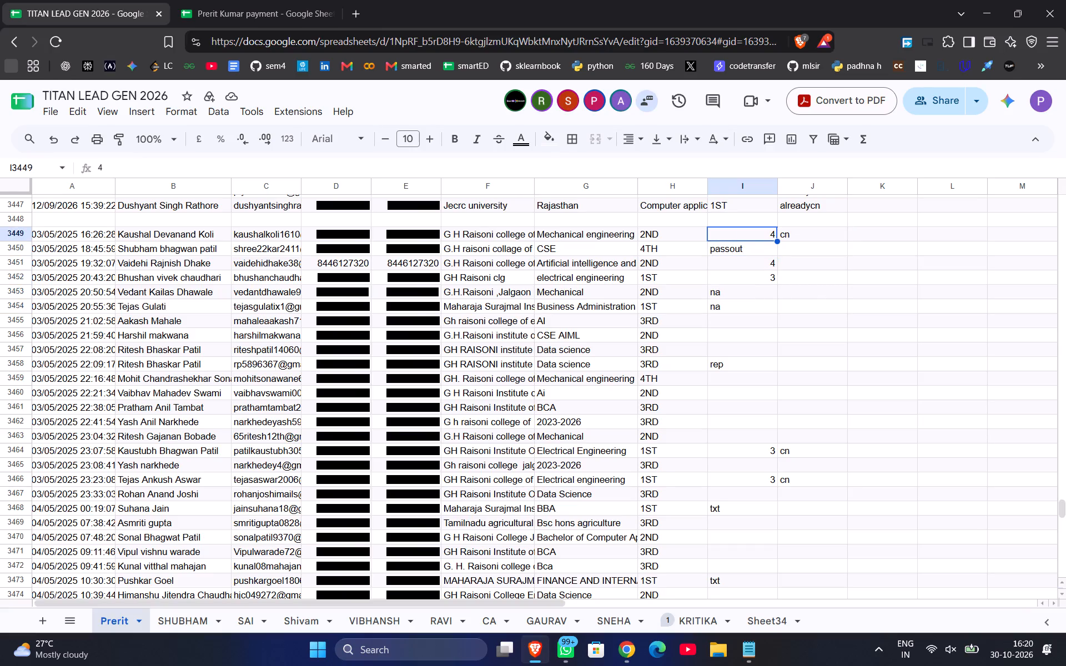
{"action": "key", "text": "shift+Right"}
{"action": "key", "text": "shift+Down"}
{"action": "key", "text": "shift+Down"}
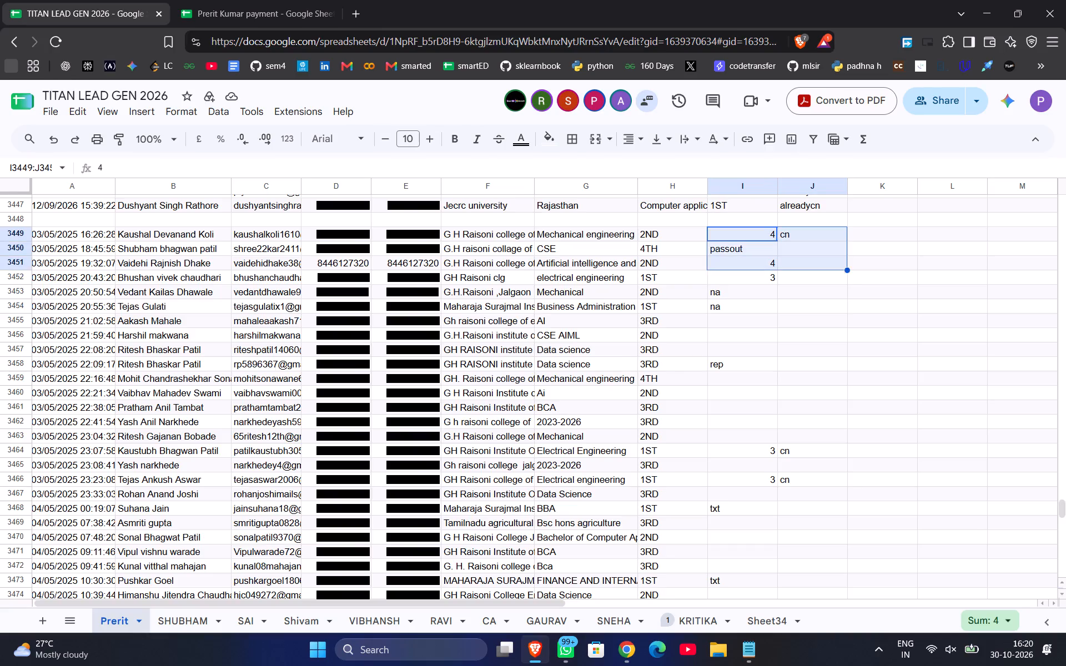
{"action": "key", "text": "shift+Down"}
{"action": "key", "text": "shift+Down"}
{"action": "key", "text": "shift+Down"}
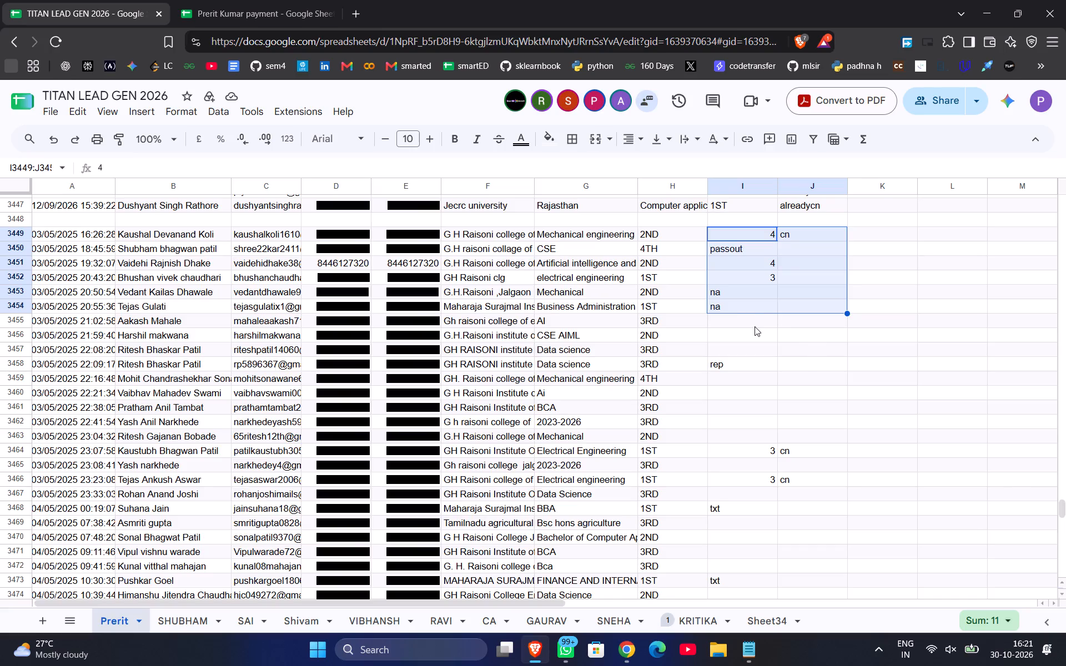
Select the status range I3449 to J3454 once more for review.
{"action": "left_click", "coordinate": [755, 326]}
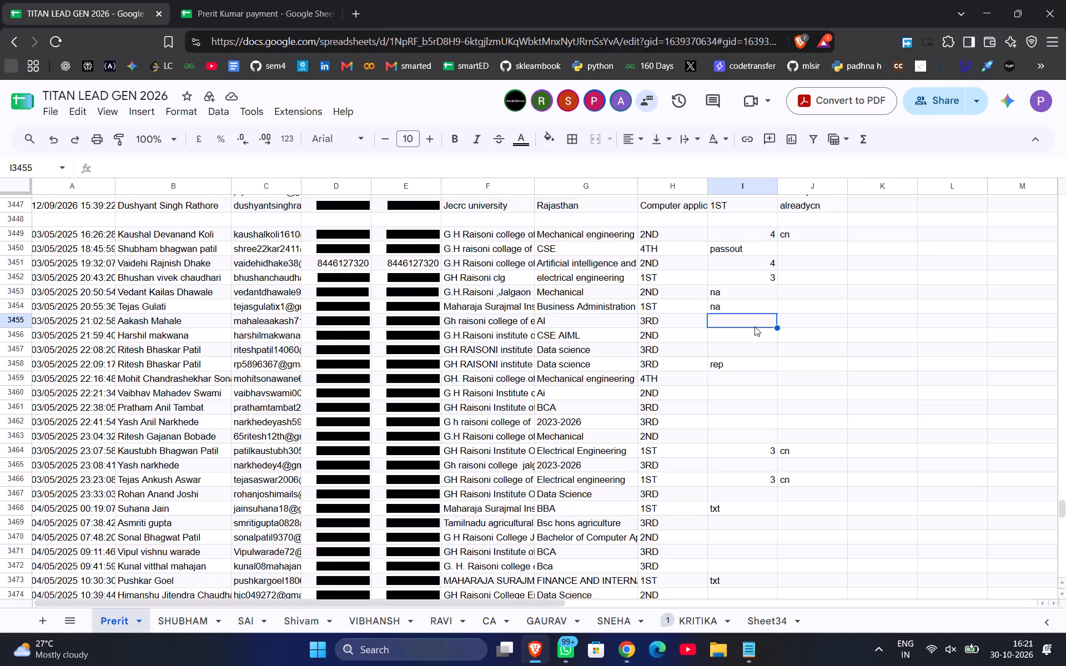
{"action": "left_click_drag", "start_coordinate": [753, 232], "coordinate": [785, 322]}
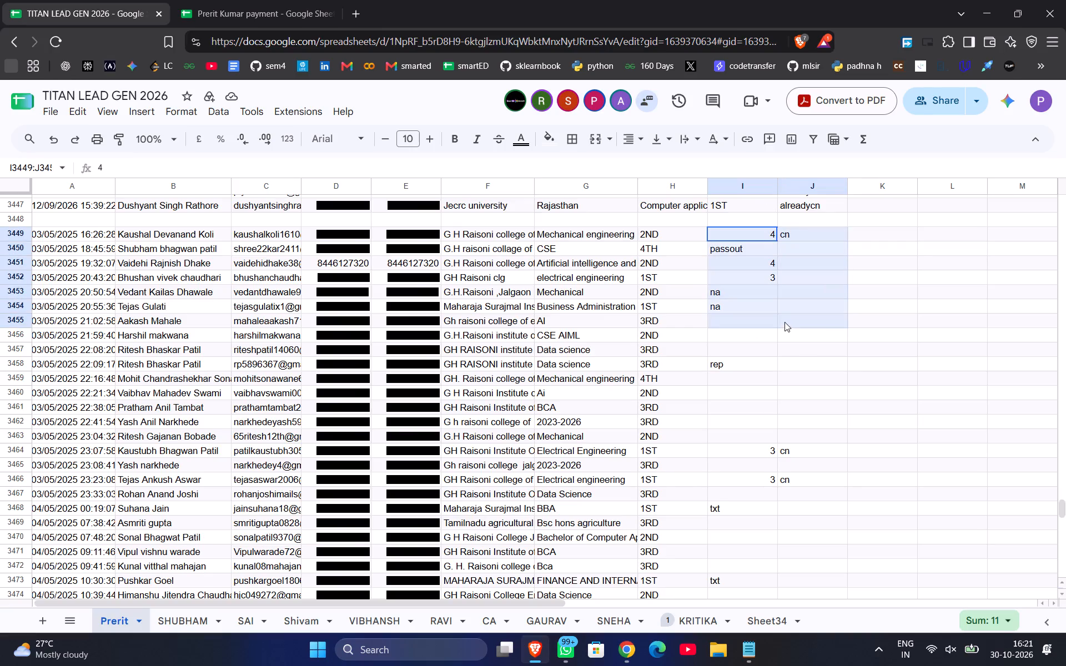
{"action": "left_click_drag", "start_coordinate": [785, 322], "coordinate": [786, 302]}
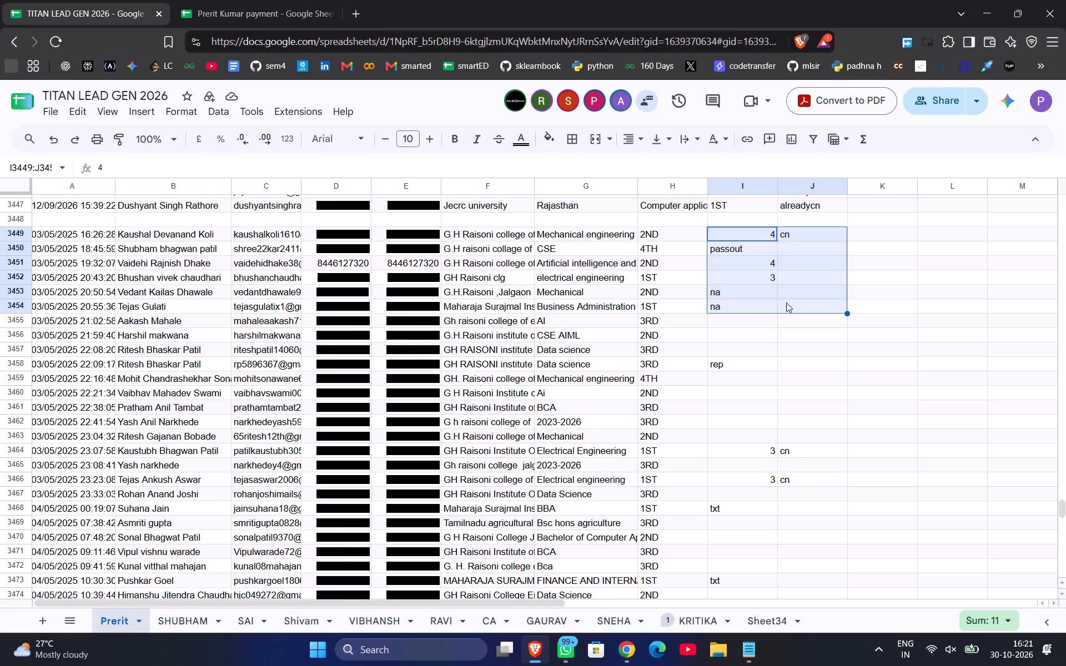
Select the study-year entries in H3449 to H3451 to examine them.
{"action": "key", "text": "Left"}
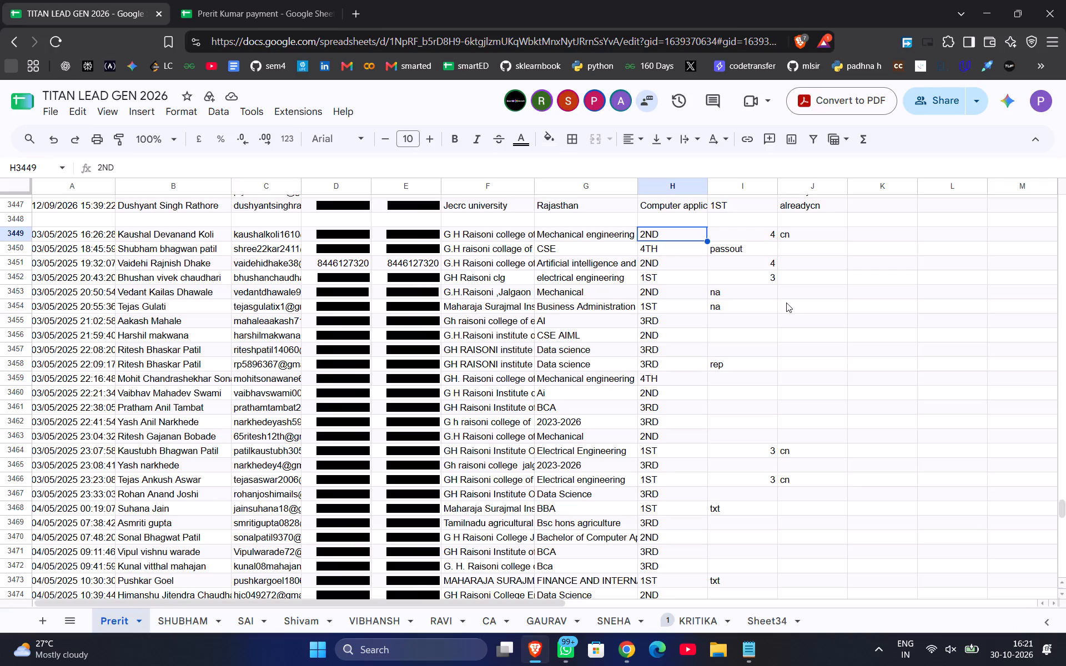
{"action": "key", "text": "shift+Down"}
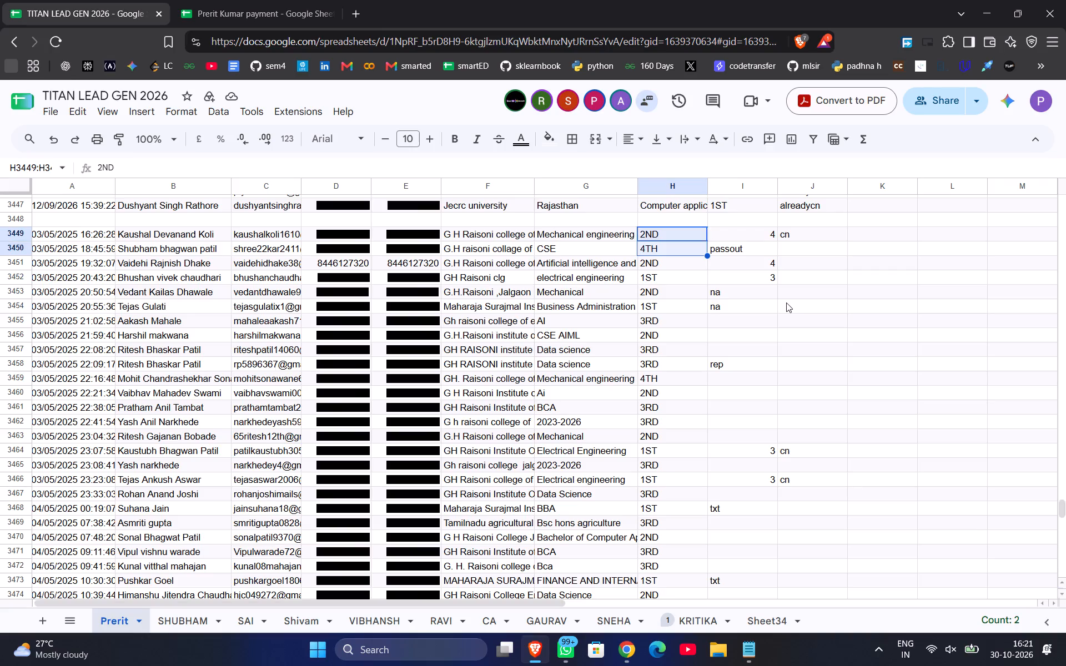
{"action": "key", "text": "shift+Down"}
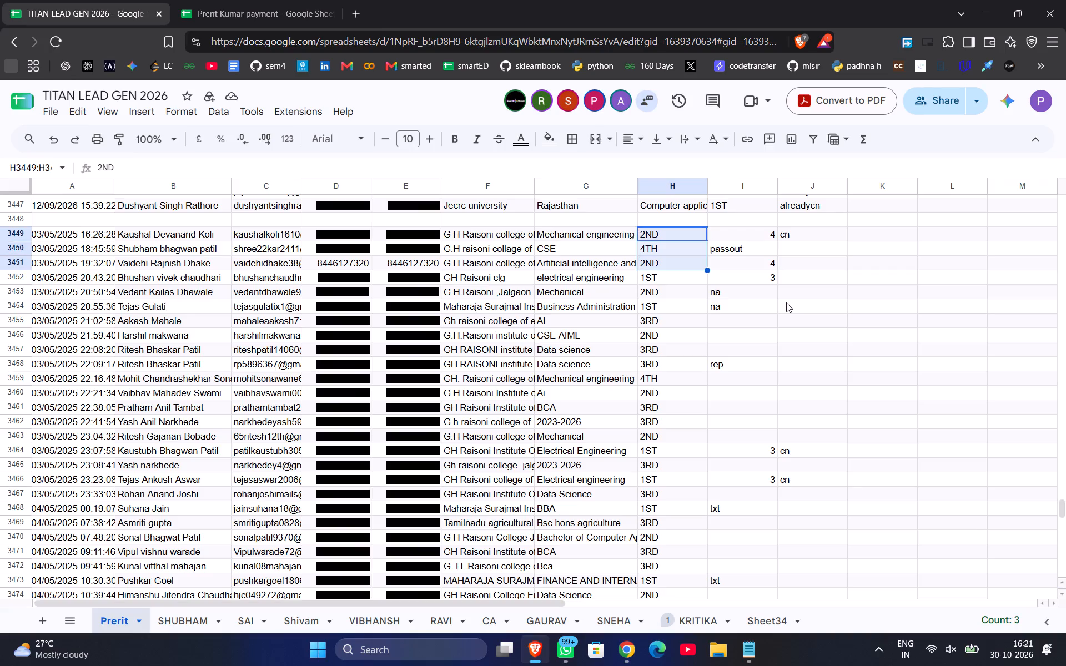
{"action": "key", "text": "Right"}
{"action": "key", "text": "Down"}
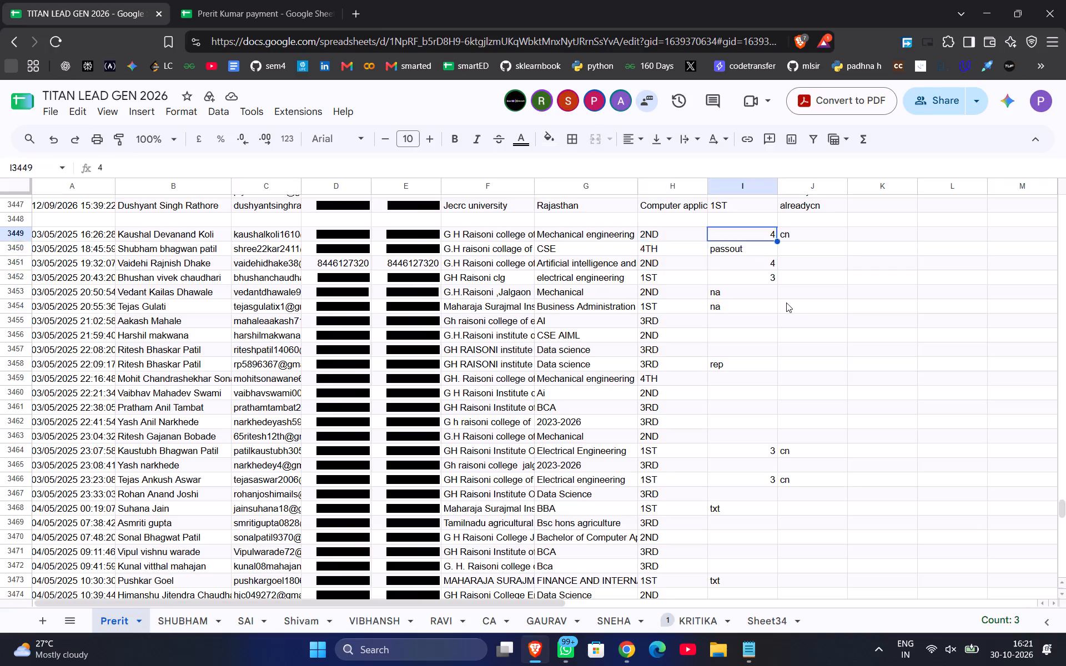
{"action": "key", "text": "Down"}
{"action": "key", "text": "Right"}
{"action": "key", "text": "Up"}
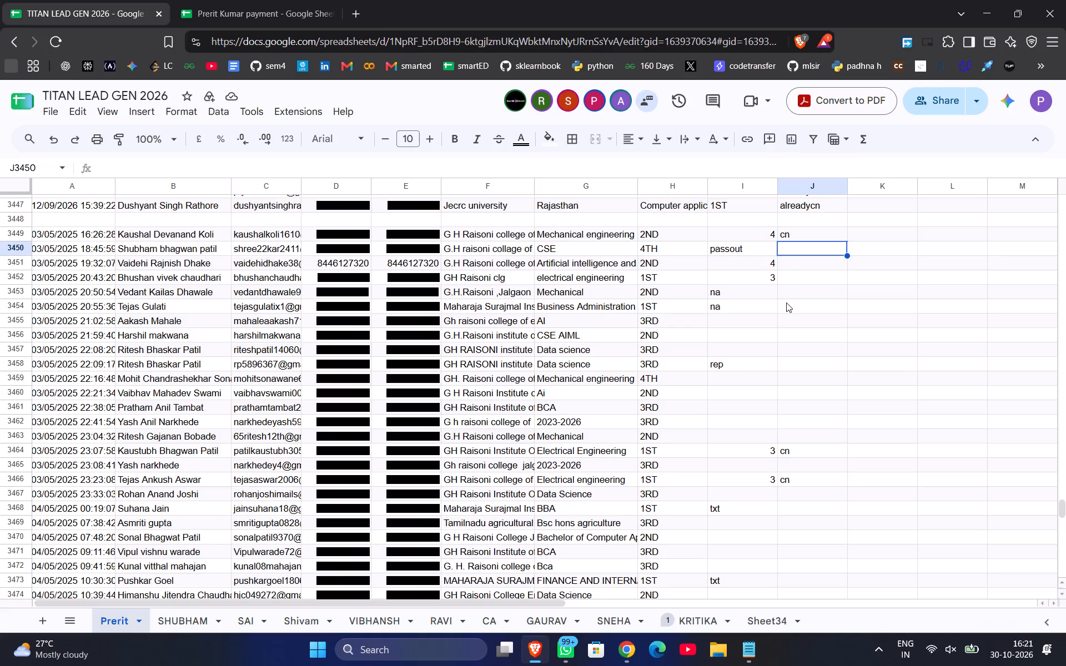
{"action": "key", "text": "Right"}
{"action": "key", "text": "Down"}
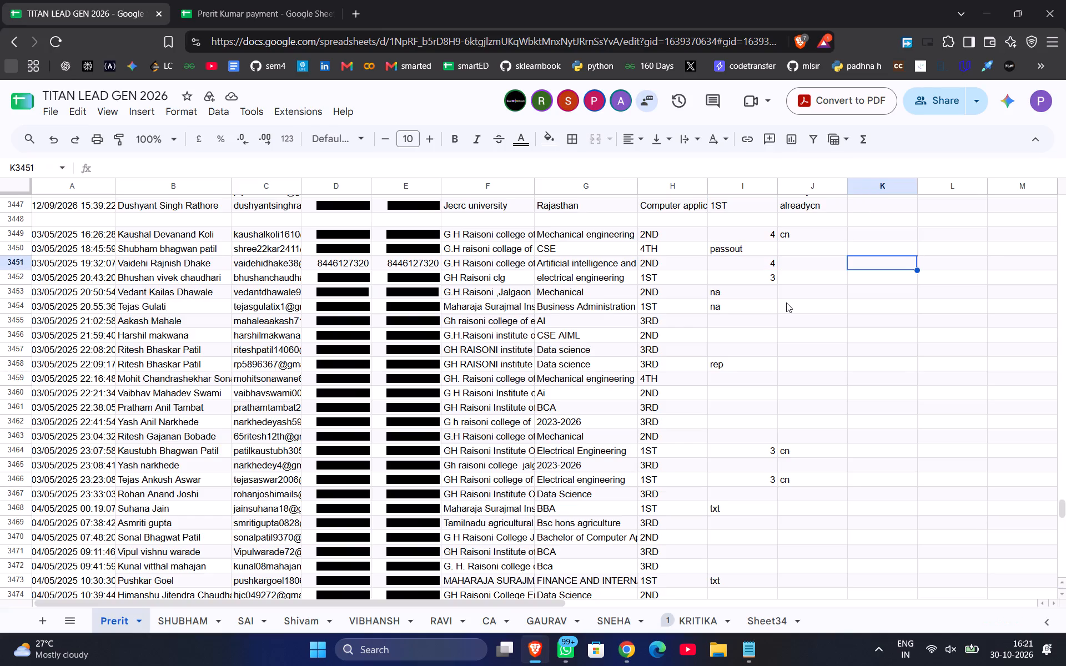
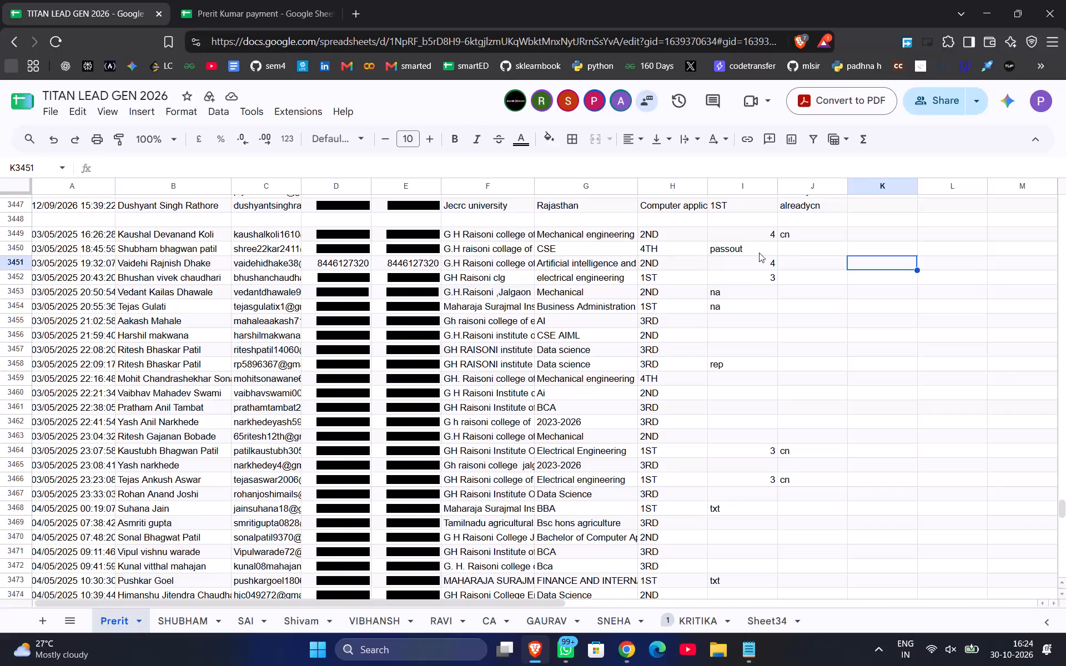
Select the blank status cell J3450 beside the passout entry in the G H Raisoni lead block.
{"action": "left_click", "coordinate": [788, 255]}
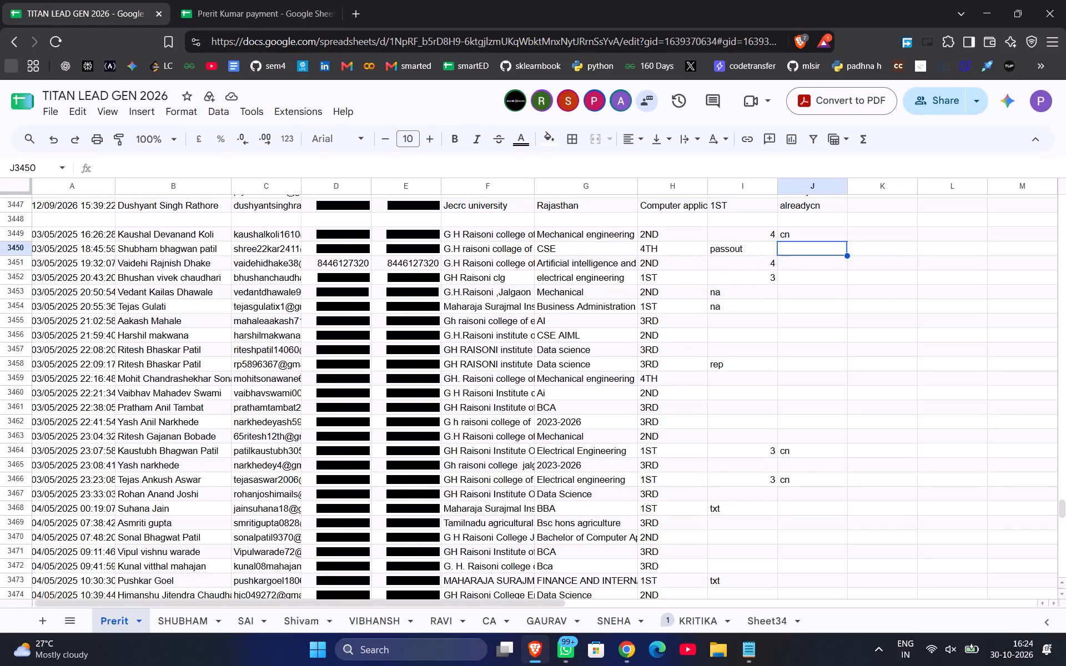
Open the contact number in D3503 for the first-year mechanical engineering lead from ITG Gopeshwar, near the end of the Prerit sheet's lead block.
{"action": "scroll", "coordinate": [788, 255], "scroll_direction": "down", "scroll_amount": 1}
{"action": "left_click", "coordinate": [728, 248]}
{"action": "scroll", "coordinate": [728, 248], "scroll_direction": "right", "scroll_amount": 2}
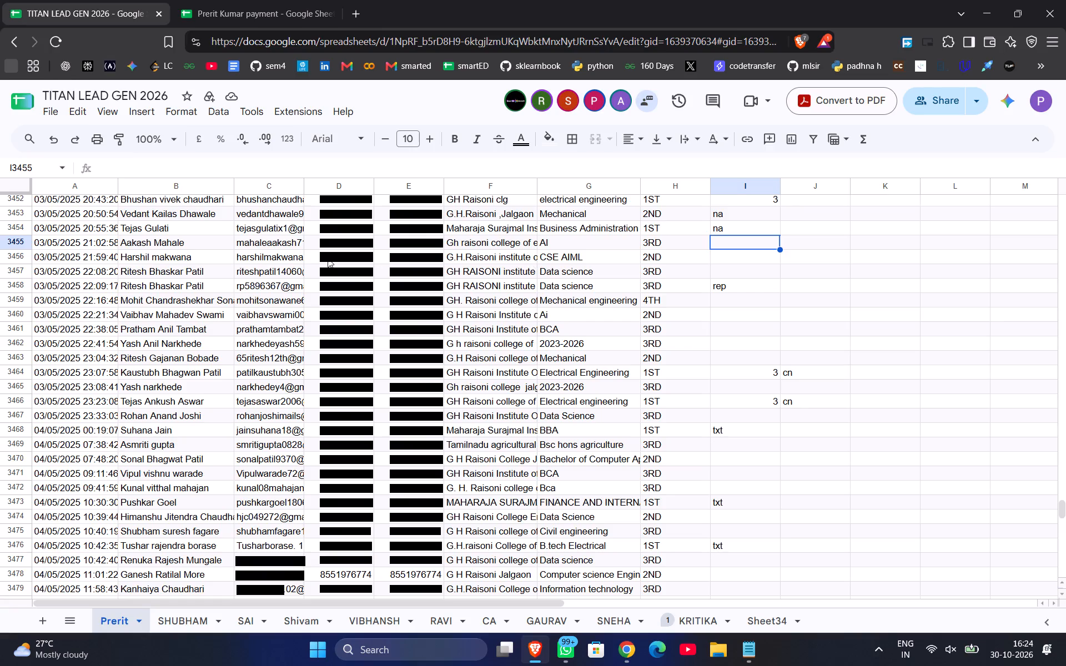
{"action": "scroll", "coordinate": [195, 450], "scroll_direction": "down", "scroll_amount": 4}
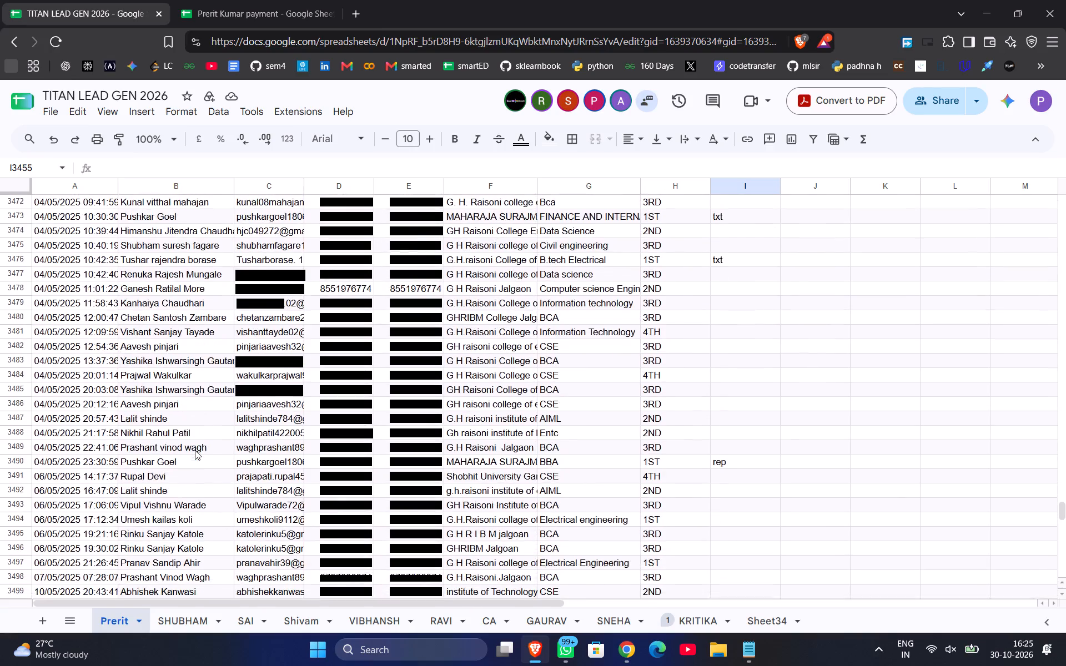
{"action": "scroll", "coordinate": [195, 450], "scroll_direction": "down", "scroll_amount": 2}
{"action": "scroll", "coordinate": [195, 450], "scroll_direction": "up", "scroll_amount": 3}
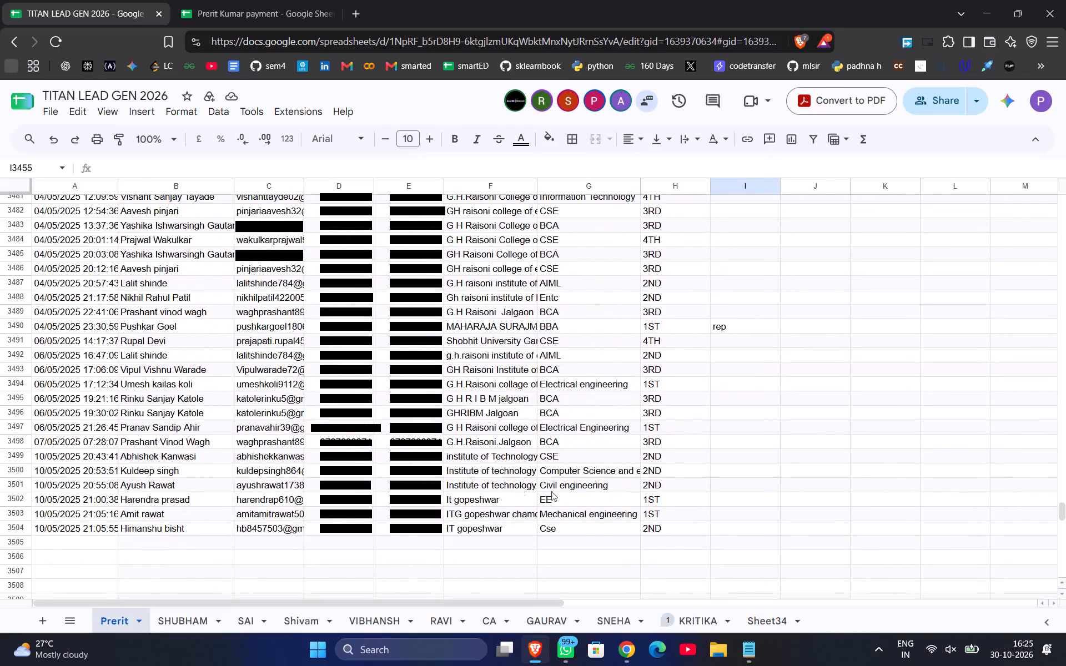
{"action": "triple_click", "coordinate": [344, 514]}
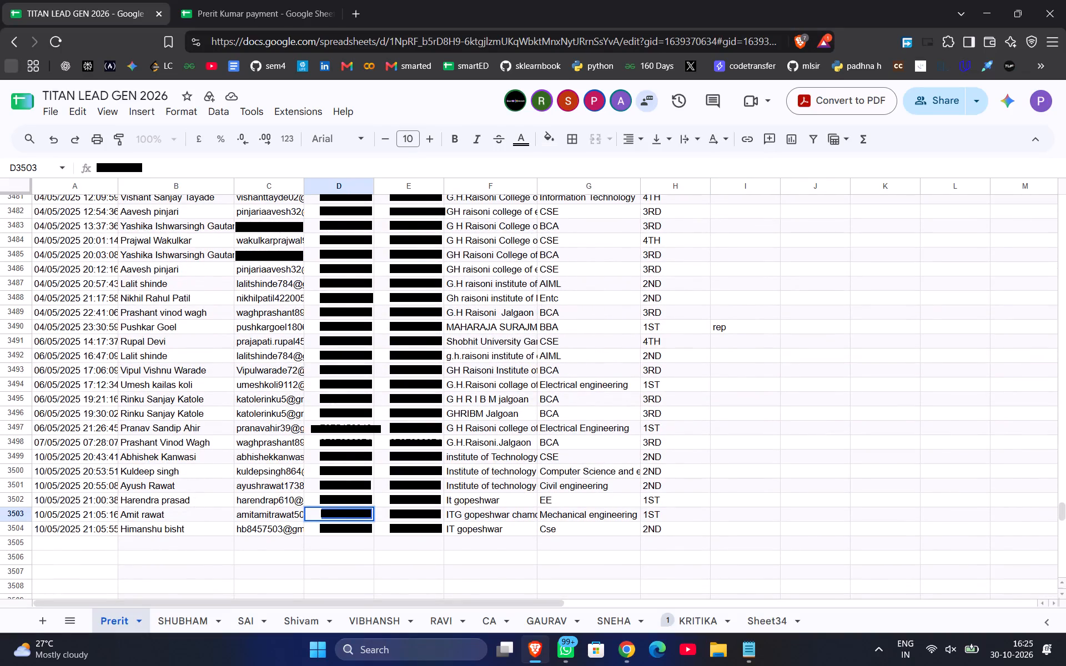
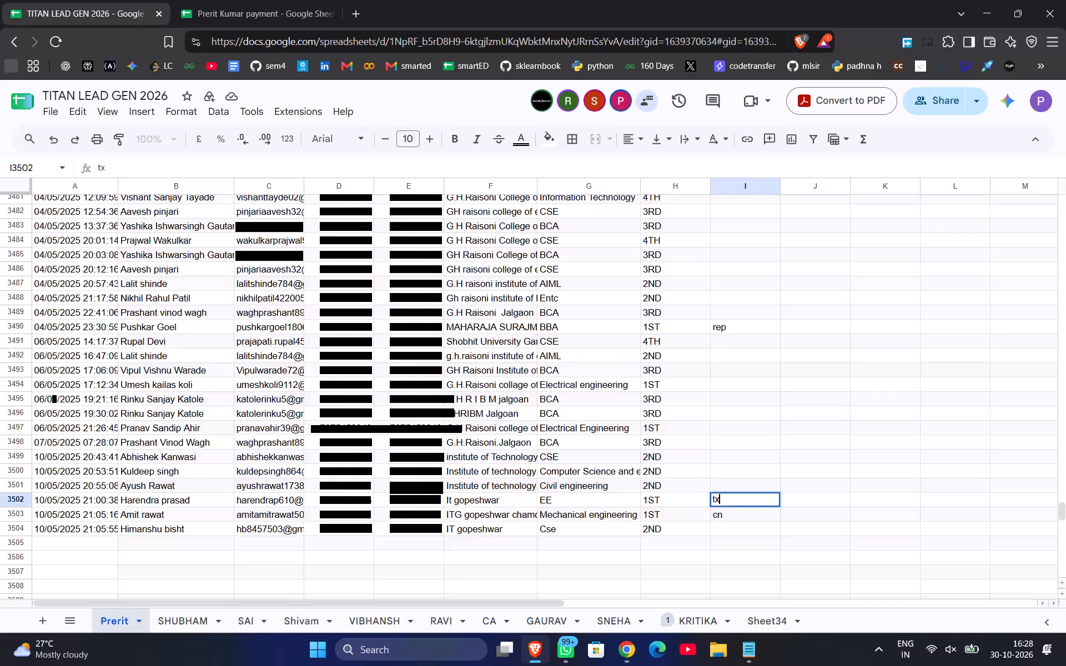
Complete the status entry txt in cell I3502 for the first-year EE lead from It gopeshwar.
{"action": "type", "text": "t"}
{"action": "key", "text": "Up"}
Copy the contact number in D3497 of the first-year Electrical Engineering lead and open a search of the sheet for it.
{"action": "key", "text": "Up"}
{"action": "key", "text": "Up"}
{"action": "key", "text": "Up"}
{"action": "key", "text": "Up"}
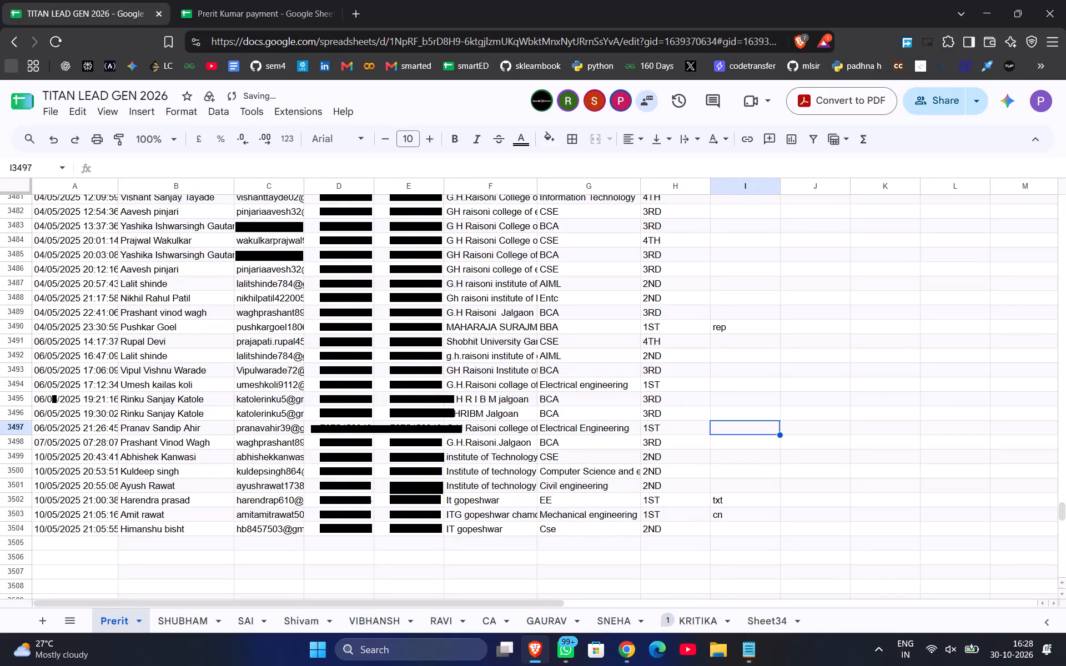
{"action": "left_click", "coordinate": [325, 431]}
{"action": "key", "text": "ctrl+c"}
{"action": "key", "text": "ctrl+f"}
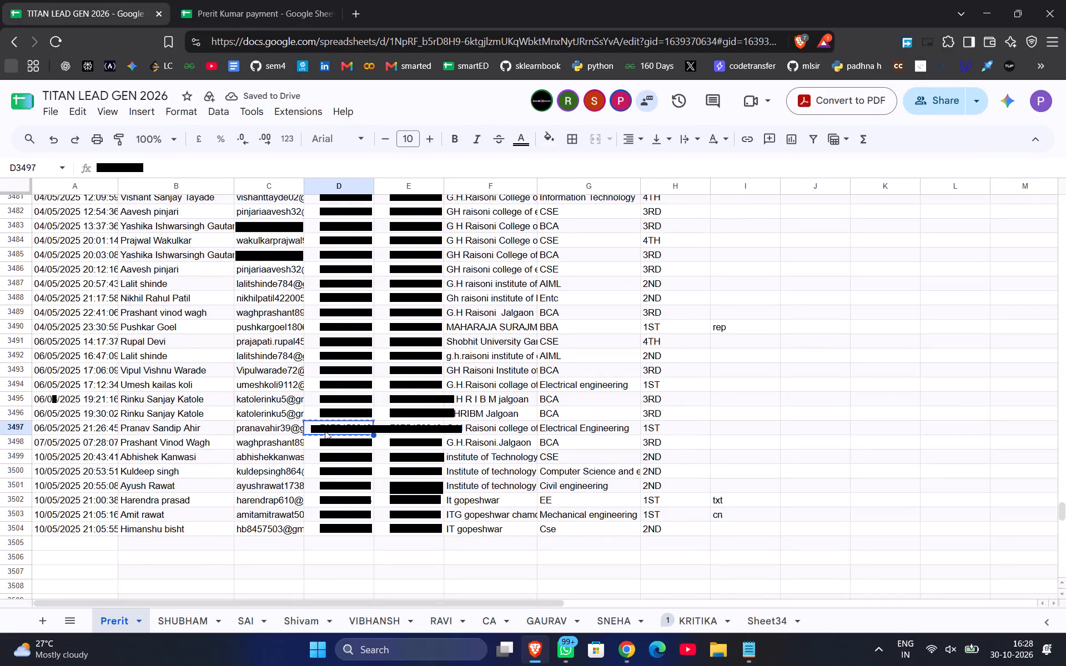
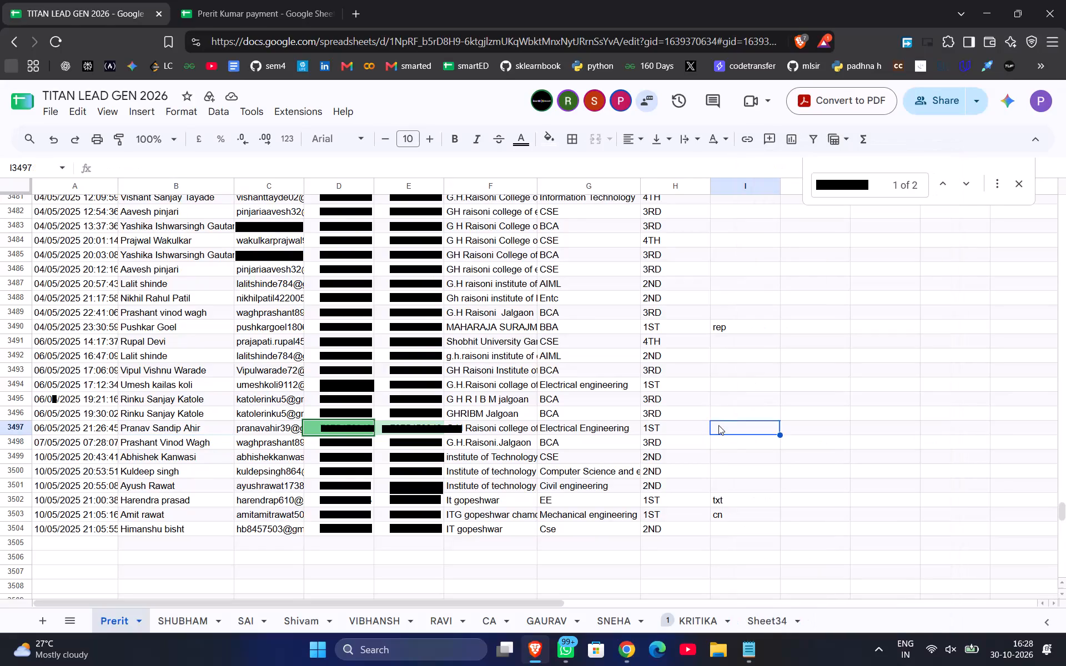
Enter the status txt in cell I3497 for the first-year Electrical Engineering lead.
{"action": "type", "text": "txt"}
{"action": "key", "text": "Up"}
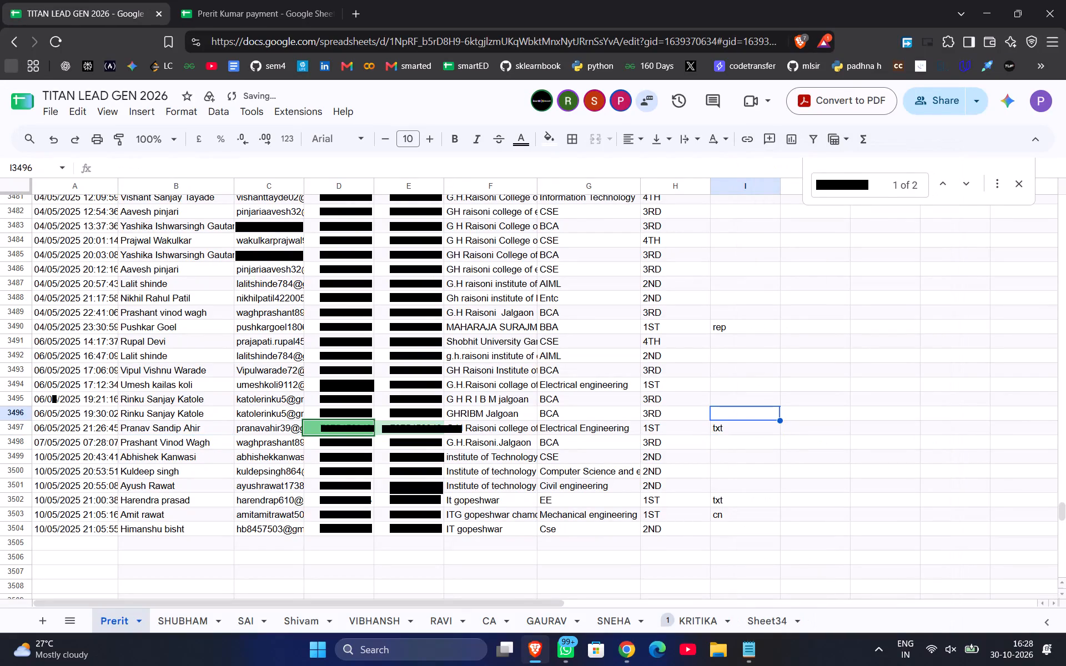
Open the contact number in cell D3494 of the first-year Electrical engineering lead and select its full content.
{"action": "key", "text": "Up"}
{"action": "key", "text": "Up"}
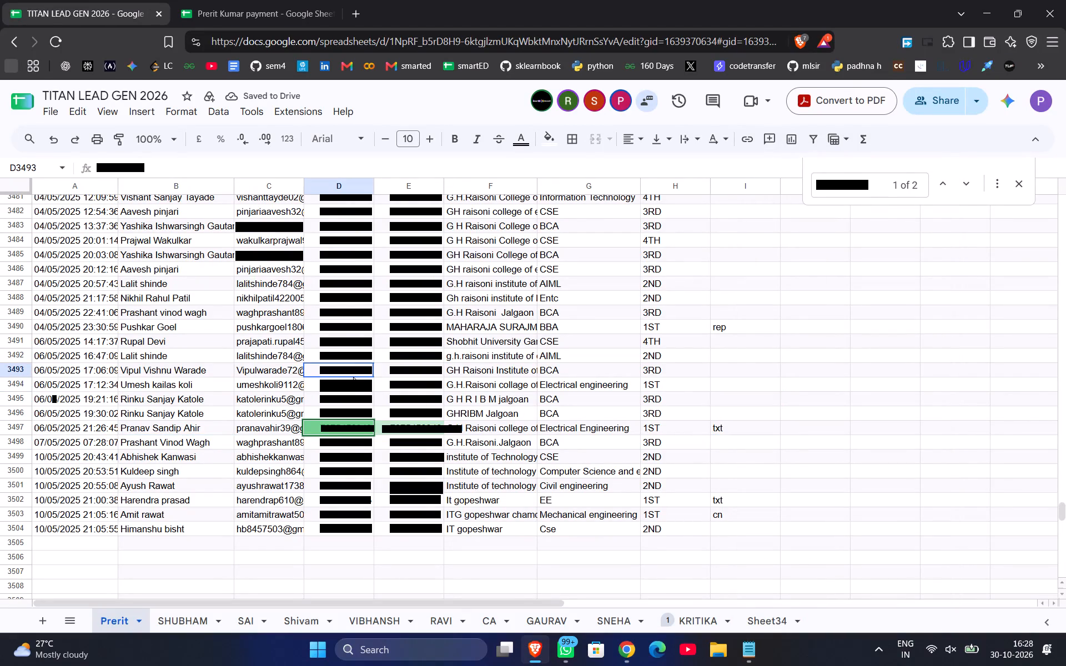
{"action": "left_click", "coordinate": [353, 377]}
{"action": "left_click", "coordinate": [350, 384]}
{"action": "triple_click", "coordinate": [350, 384]}
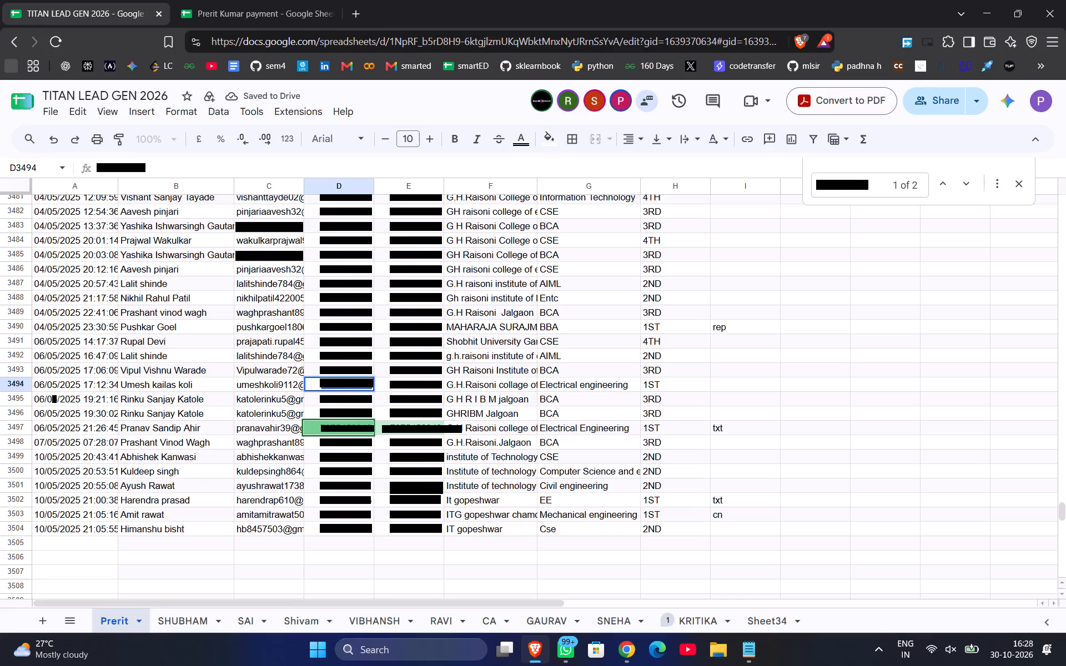
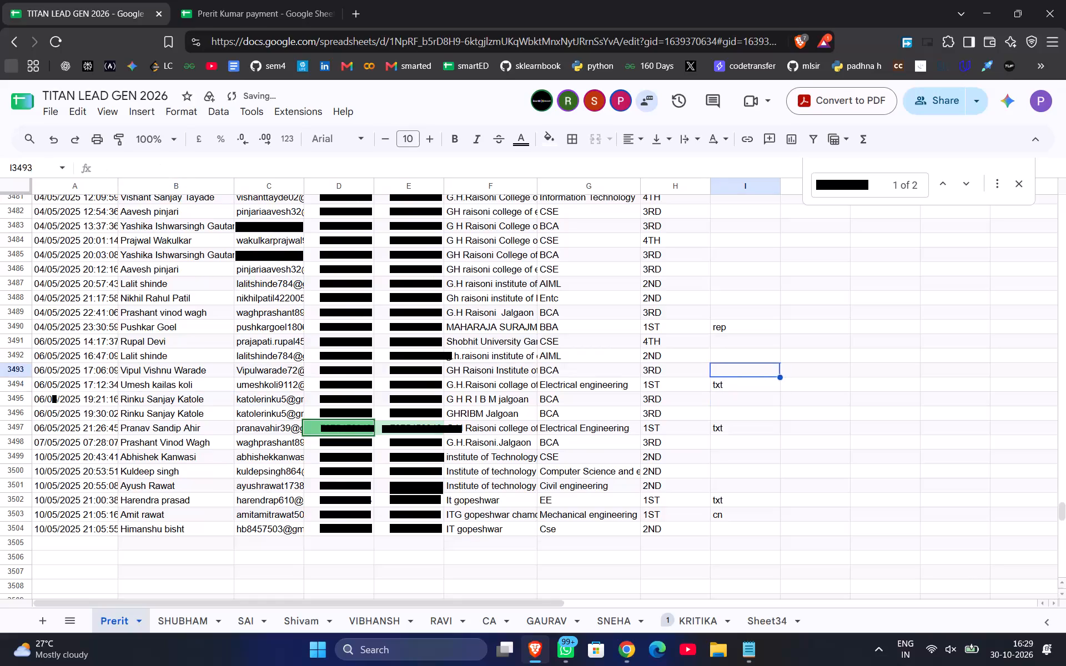
Review the year and contact-status entries of the Prerit sheet's leads from row 3493 back up to about row 3445.
{"action": "key", "text": "Up"}
{"action": "key", "text": "Up"}
{"action": "key", "text": "Up"}
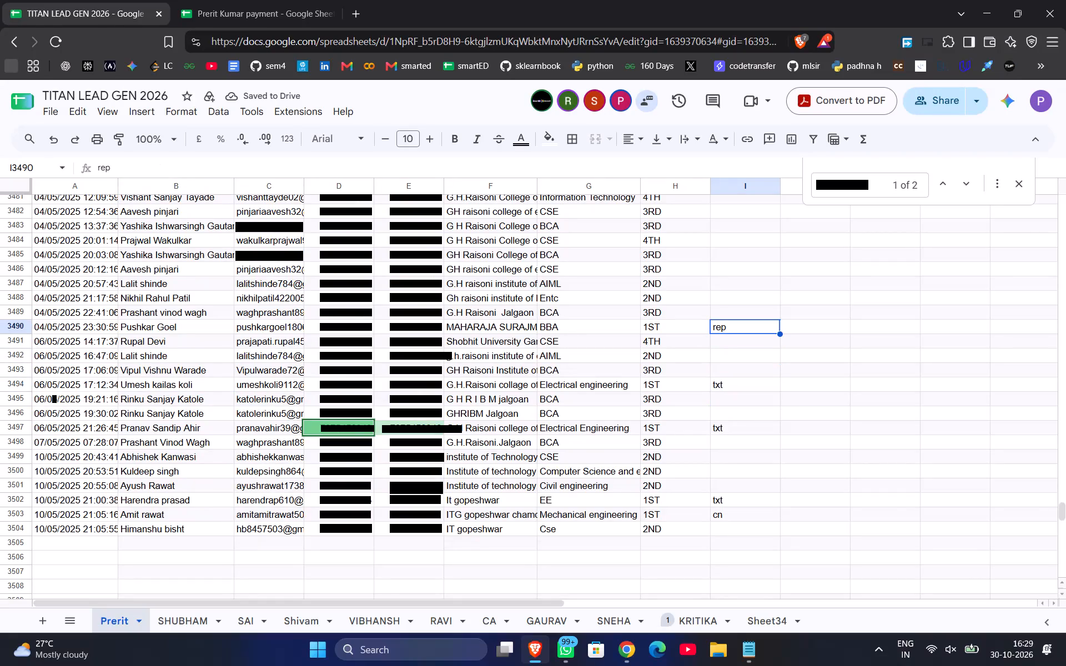
{"action": "key", "text": "Up"}
{"action": "key", "text": "Up"}
{"action": "key", "text": "Up"}
{"action": "key", "text": "Up"}
{"action": "key", "text": "Up"}
{"action": "key", "text": "Up"}
{"action": "key", "text": "Up"}
{"action": "key", "text": "Up"}
{"action": "key", "text": "Up"}
{"action": "key", "text": "Up"}
{"action": "key", "text": "Up"}
{"action": "key", "text": "Down"}
{"action": "key", "text": "Up"}
{"action": "key", "text": "Up"}
{"action": "key", "text": "Up"}
{"action": "key", "text": "Up"}
{"action": "key", "text": "Up"}
{"action": "key", "text": "Up"}
{"action": "key", "text": "Up"}
{"action": "key", "text": "Up"}
{"action": "key", "text": "Up"}
{"action": "key", "text": "Up"}
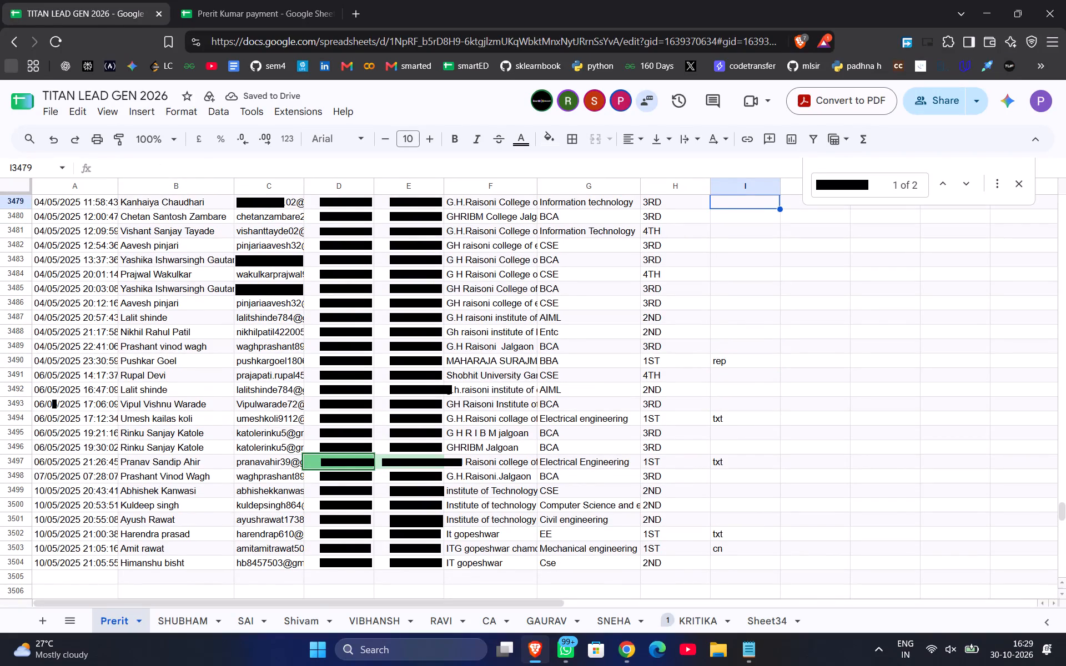
{"action": "key", "text": "Down"}
{"action": "key", "text": "Down"}
{"action": "key", "text": "Down"}
{"action": "key", "text": "Down"}
{"action": "key", "text": "Down"}
{"action": "key", "text": "Down"}
{"action": "key", "text": "Down"}
{"action": "key", "text": "Down"}
{"action": "key", "text": "Down"}
{"action": "key", "text": "Up"}
{"action": "key", "text": "Up"}
{"action": "key", "text": "Up"}
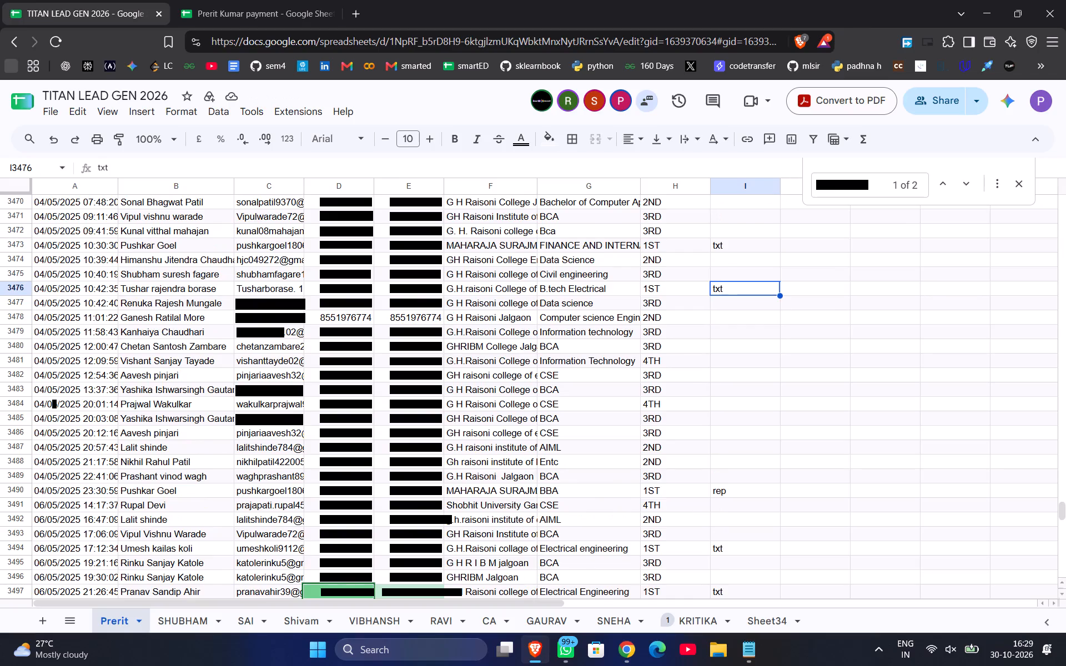
{"action": "key", "text": "Up"}
{"action": "key", "text": "Up"}
{"action": "key", "text": "Up"}
{"action": "key", "text": "Up"}
{"action": "key", "text": "Up"}
{"action": "key", "text": "Up"}
{"action": "key", "text": "Up"}
{"action": "key", "text": "Up"}
{"action": "key", "text": "Up"}
{"action": "key", "text": "Up"}
{"action": "key", "text": "Up"}
{"action": "key", "text": "Up"}
{"action": "key", "text": "Up"}
{"action": "key", "text": "Up"}
{"action": "key", "text": "Up"}
{"action": "key", "text": "Up"}
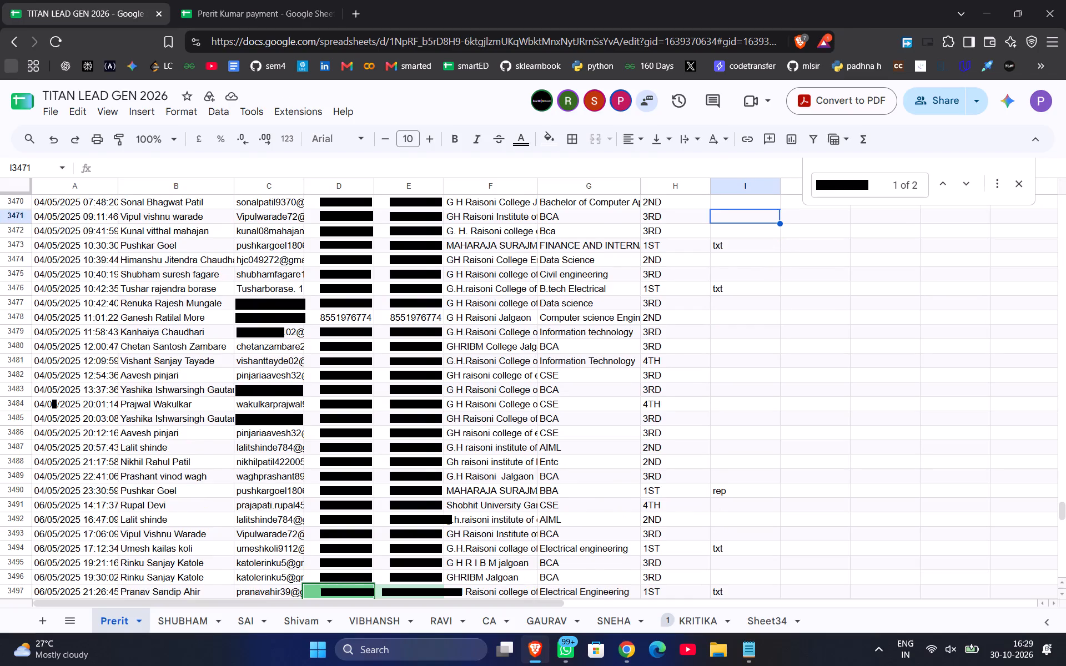
{"action": "key", "text": "Down"}
{"action": "key", "text": "Down"}
{"action": "key", "text": "Down"}
{"action": "key", "text": "Down"}
{"action": "key", "text": "Down"}
{"action": "key", "text": "Down"}
{"action": "key", "text": "Down"}
{"action": "key", "text": "Down"}
{"action": "key", "text": "Down"}
{"action": "key", "text": "Down"}
{"action": "key", "text": "Down"}
{"action": "key", "text": "Down"}
{"action": "scroll", "coordinate": [734, 387], "scroll_direction": "up", "scroll_amount": 1}
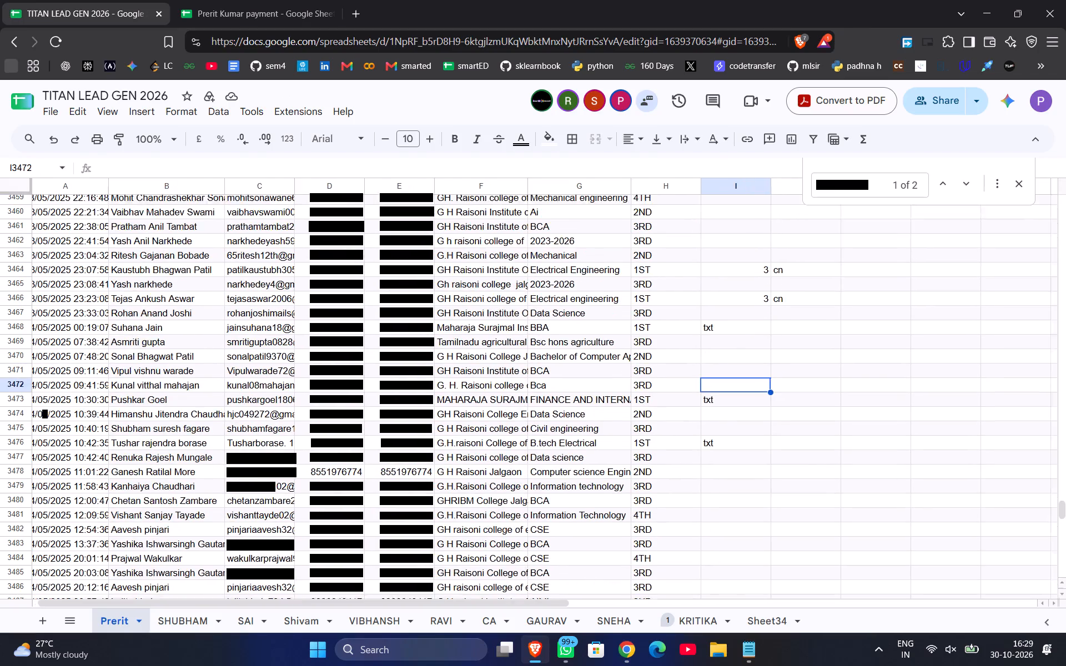
{"action": "scroll", "coordinate": [734, 387], "scroll_direction": "up", "scroll_amount": 6}
{"action": "scroll", "coordinate": [734, 387], "scroll_direction": "down", "scroll_amount": 4}
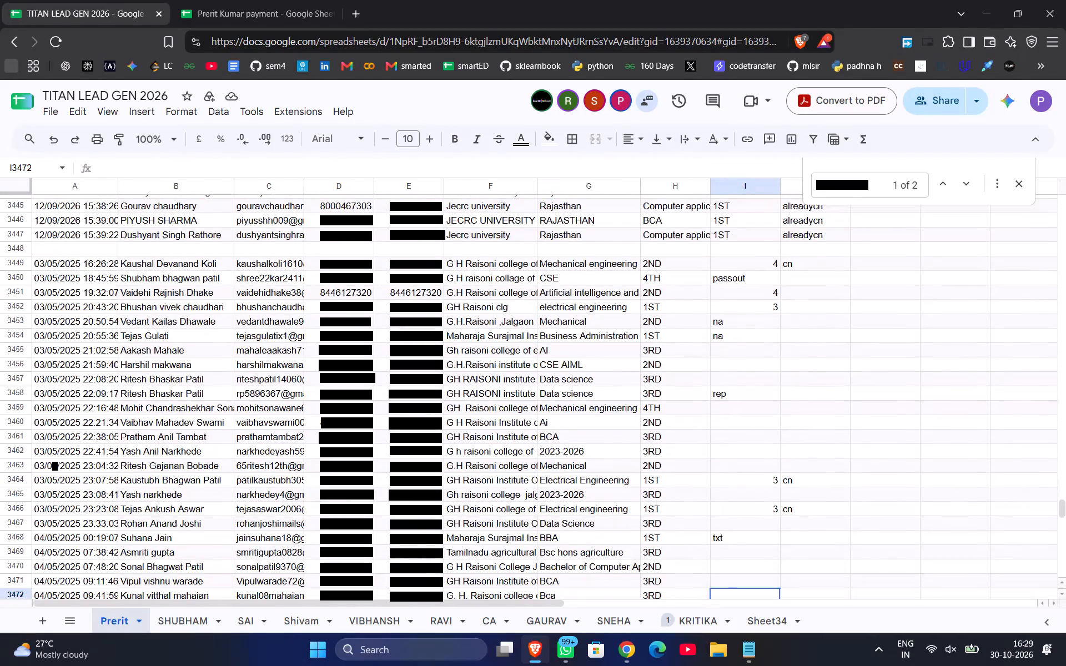
{"action": "key", "text": "Escape"}
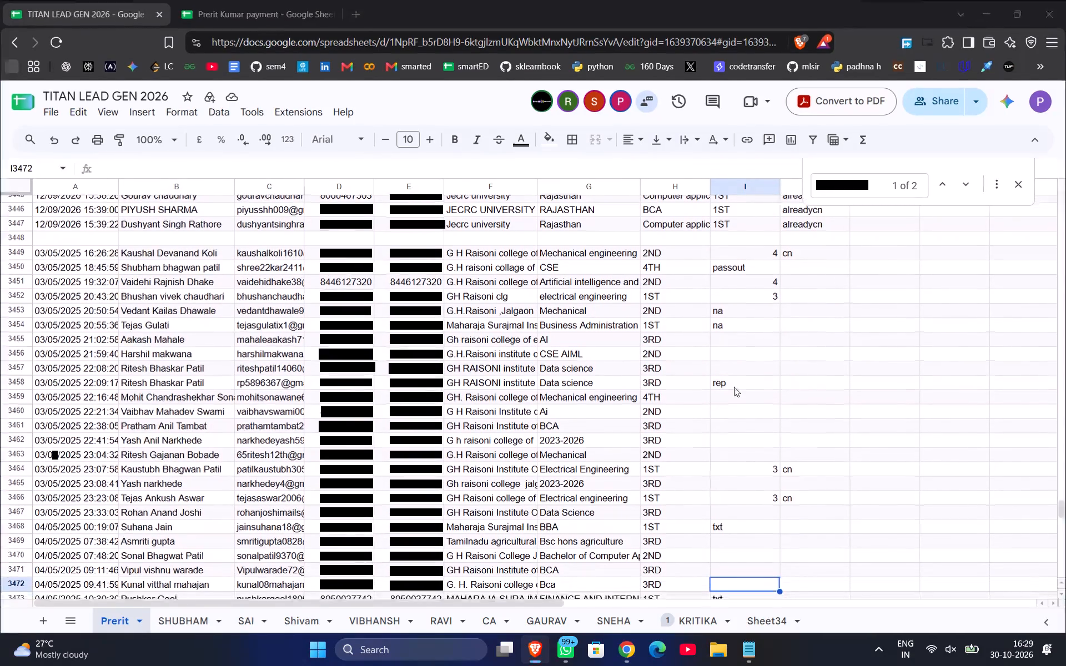